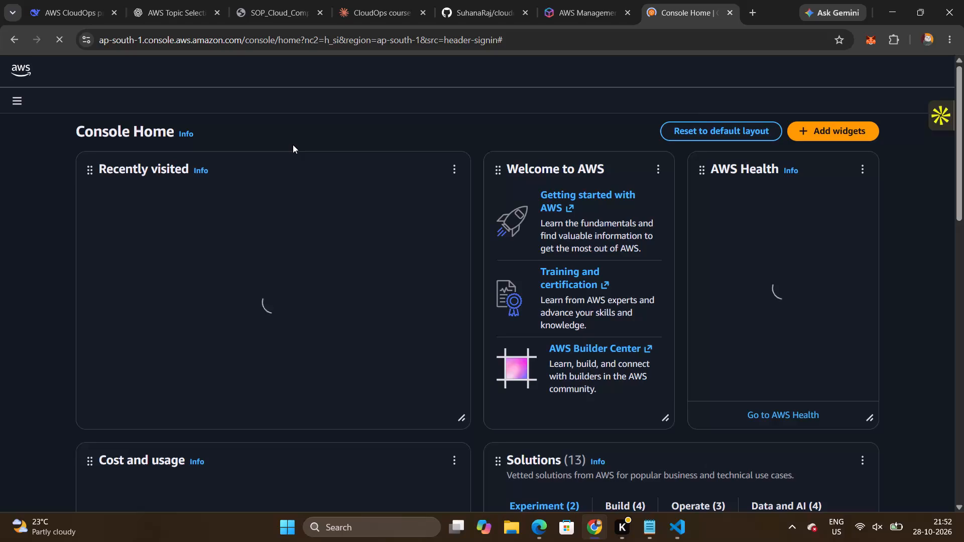
# Examine the Cost and usage widget on Console Home, including current-month cost, forecast and the monthly cost chart.
pyautogui.scroll(-1, 298, 268)
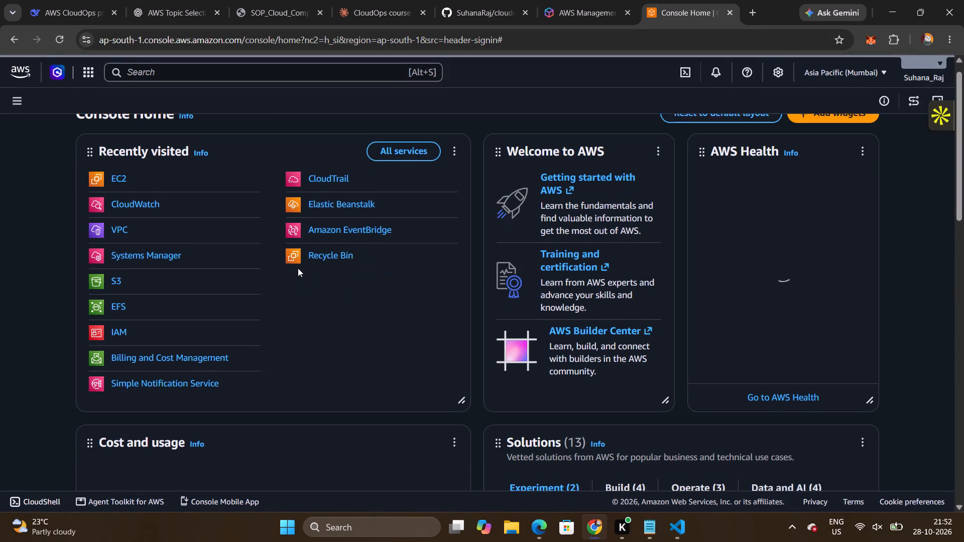
pyautogui.scroll(-1, 298, 268)
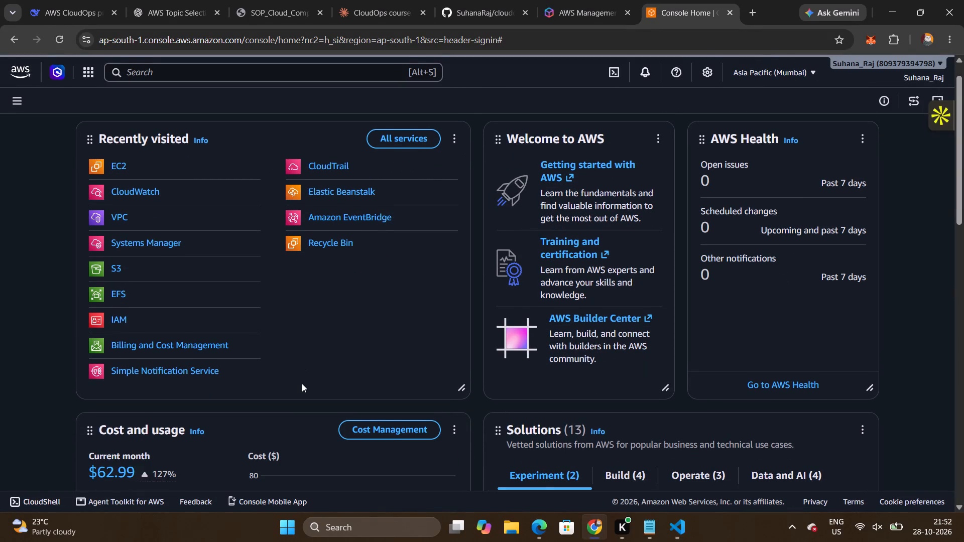
pyautogui.scroll(-4, 302, 383)
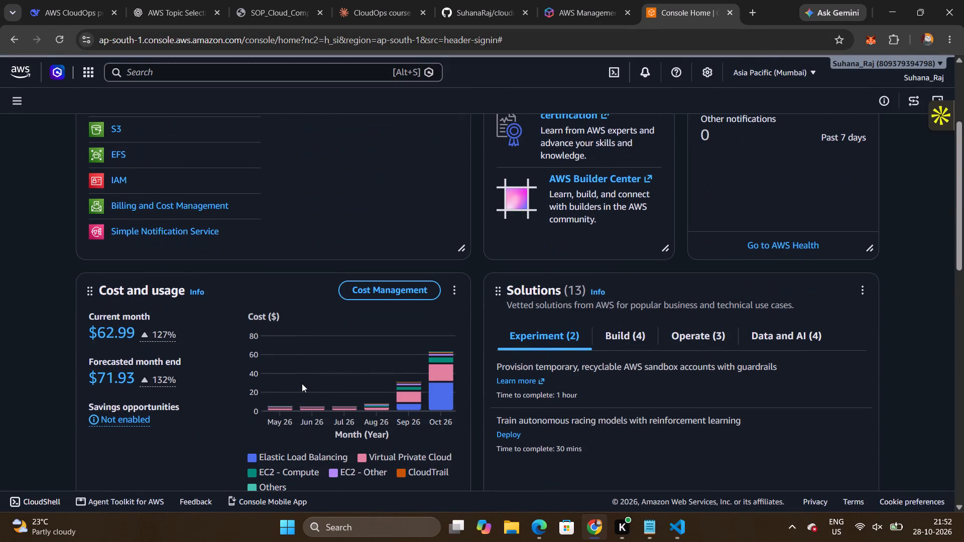
pyautogui.scroll(-1, 302, 383)
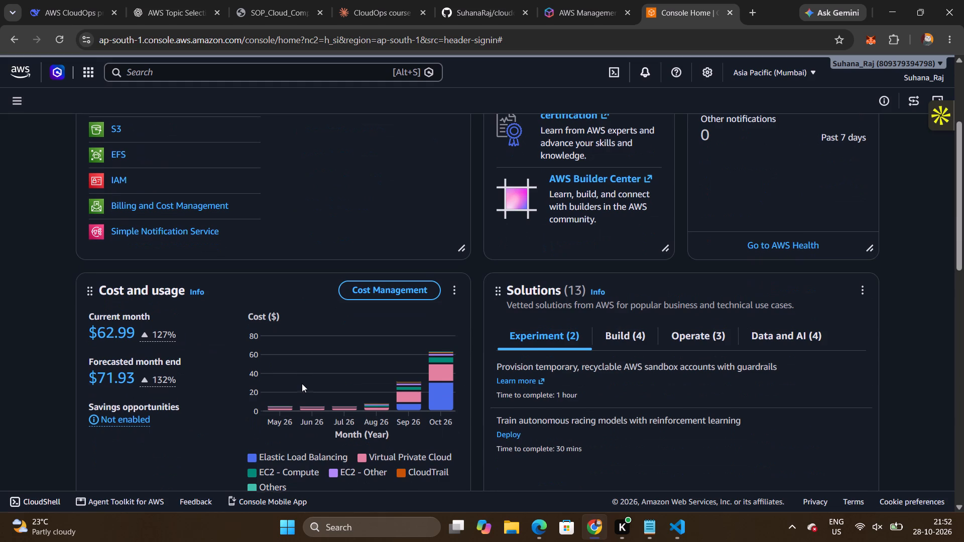
pyautogui.scroll(-1, 302, 383)
pyautogui.scroll(7, 302, 383)
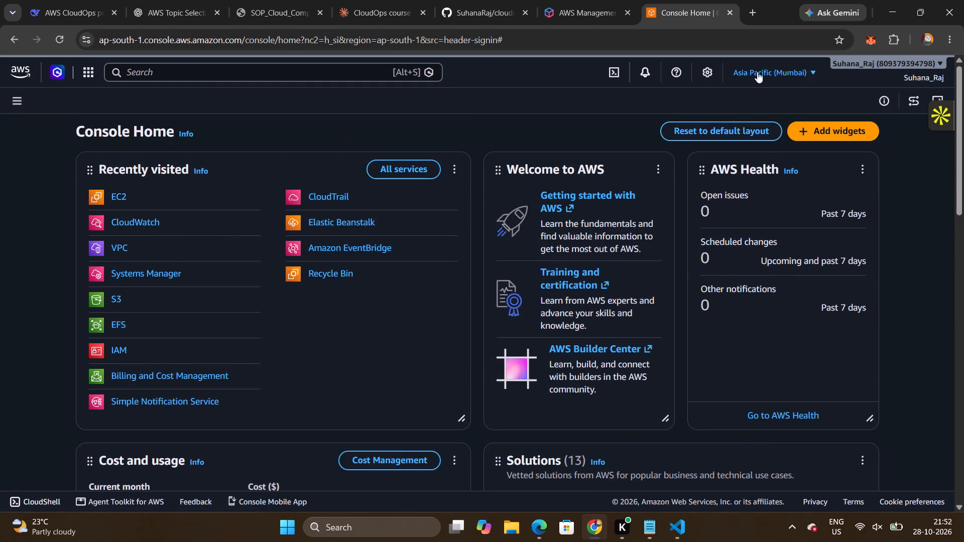
# Open all user settings and look through the User settings and Account settings pages of Unified Settings.
pyautogui.click(701, 75)
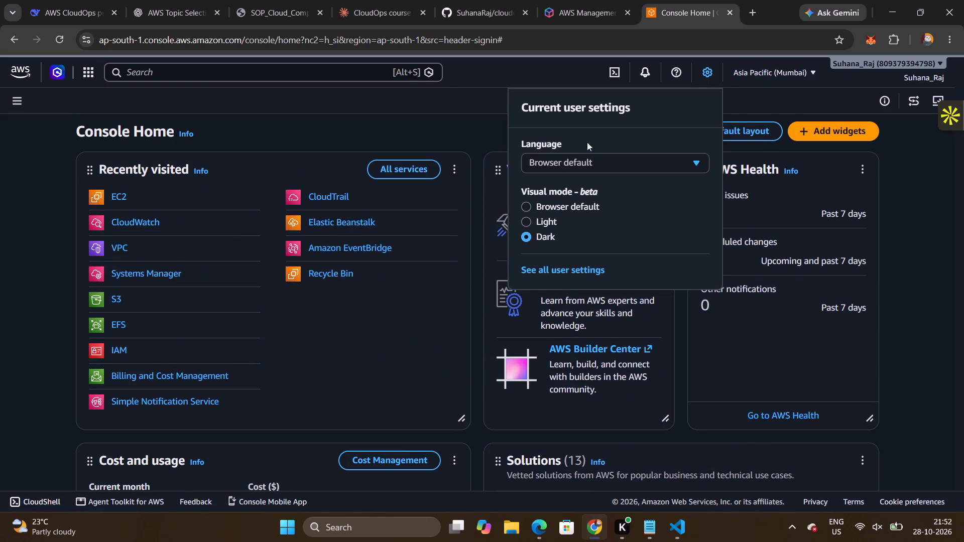
pyautogui.click(581, 275)
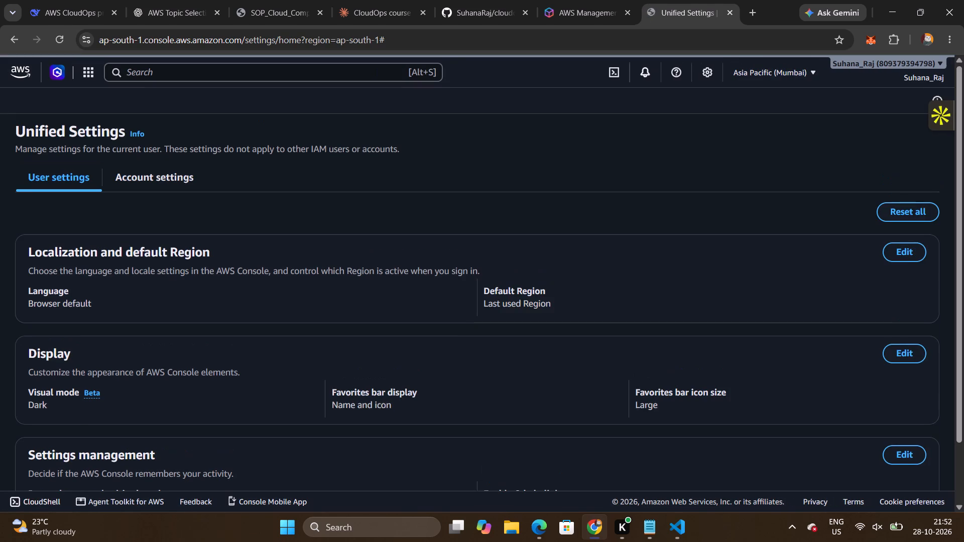
pyautogui.scroll(-3, 175, 253)
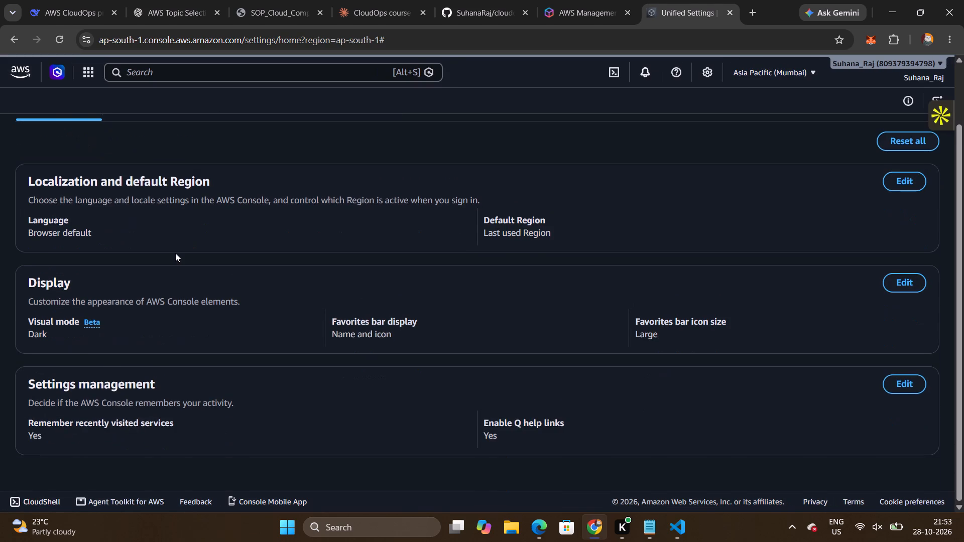
pyautogui.scroll(3, 175, 253)
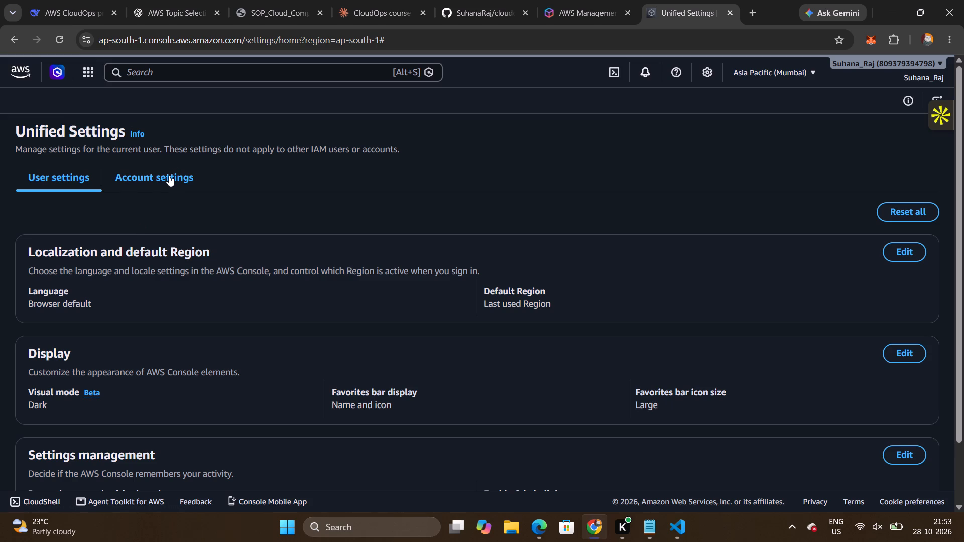
pyautogui.click(169, 176)
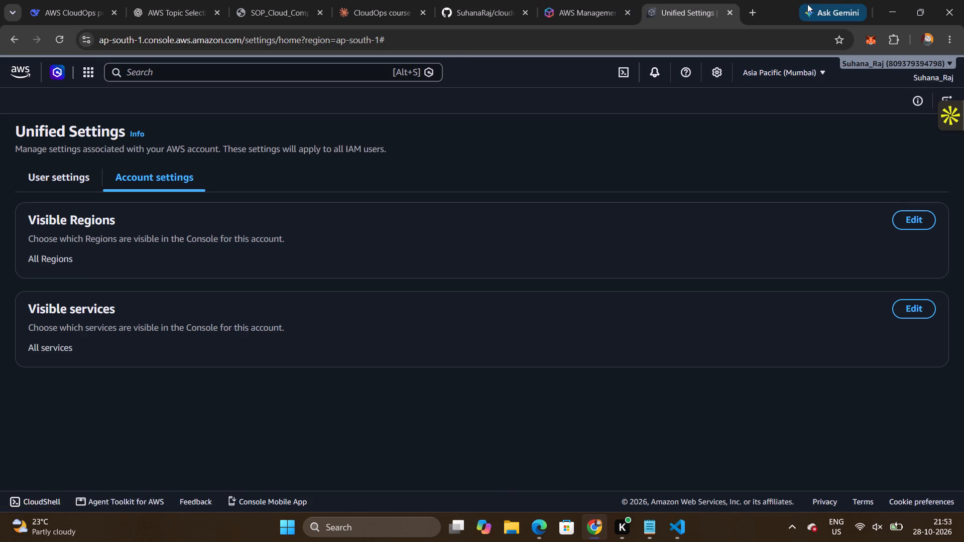
# Open Billing and Cost Management for the account and examine the cost summary, cost breakdown and top trends.
pyautogui.click(938, 76)
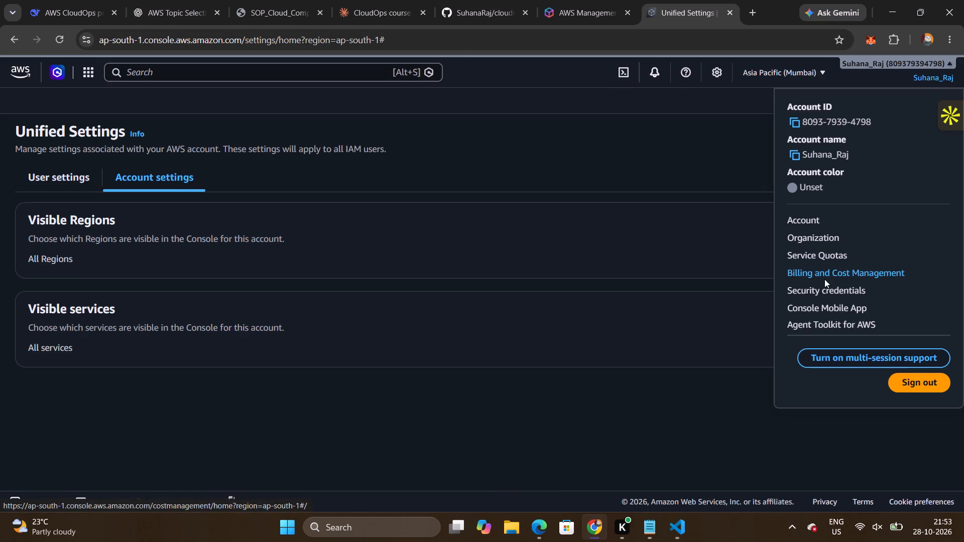
pyautogui.click(824, 276)
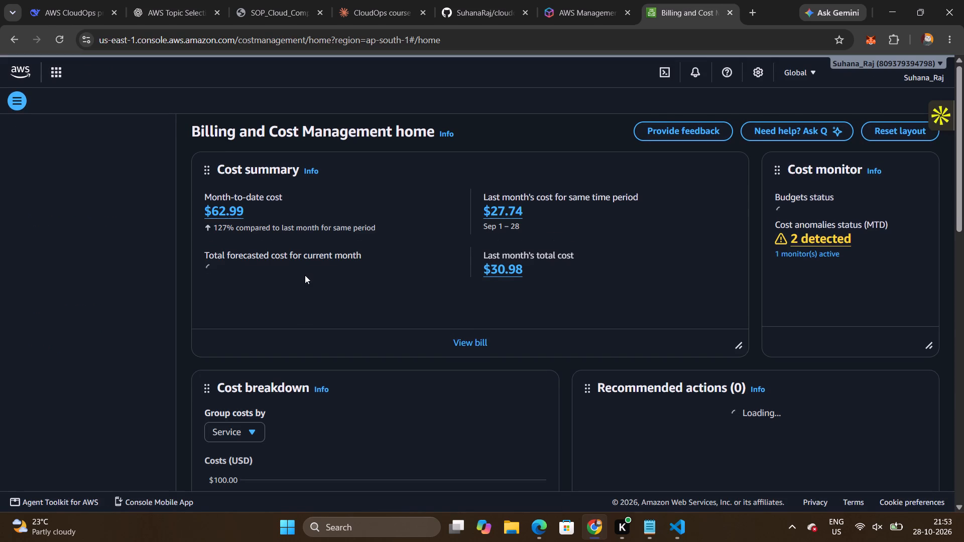
pyautogui.scroll(-2, 305, 275)
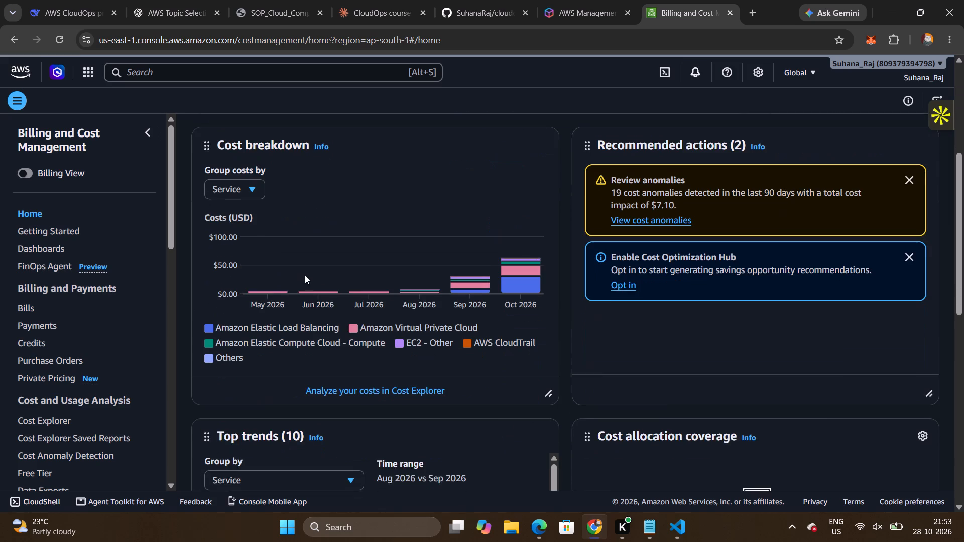
pyautogui.scroll(-2, 305, 275)
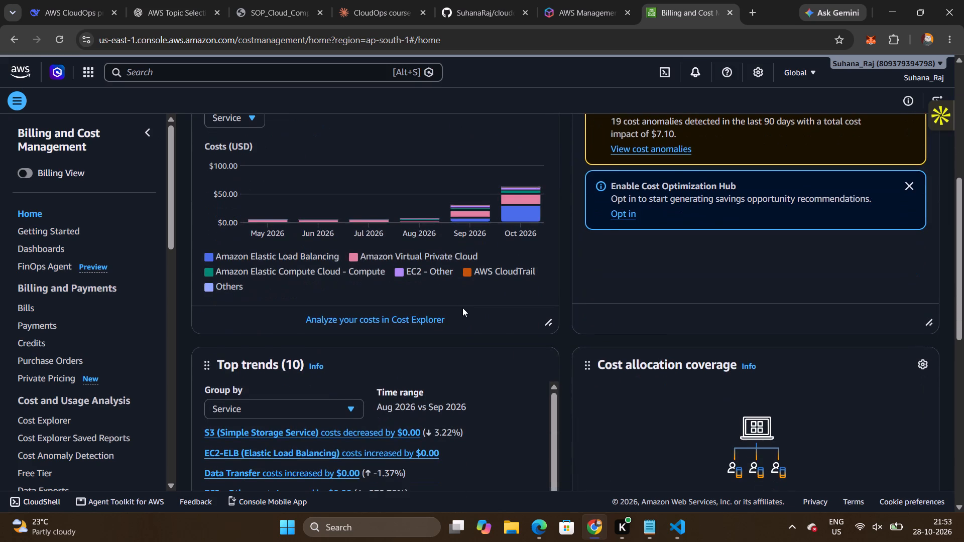
pyautogui.scroll(-1, 463, 308)
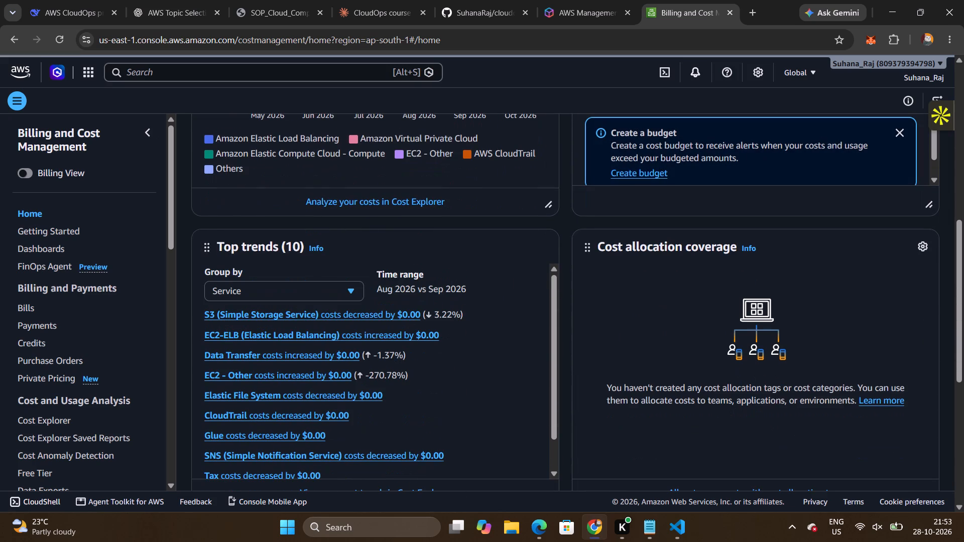
# Open the S3 (Simple Storage Service) cost trend in Cost Explorer and examine its comparison overview, graph and usage-type breakdown.
pyautogui.click(406, 313)
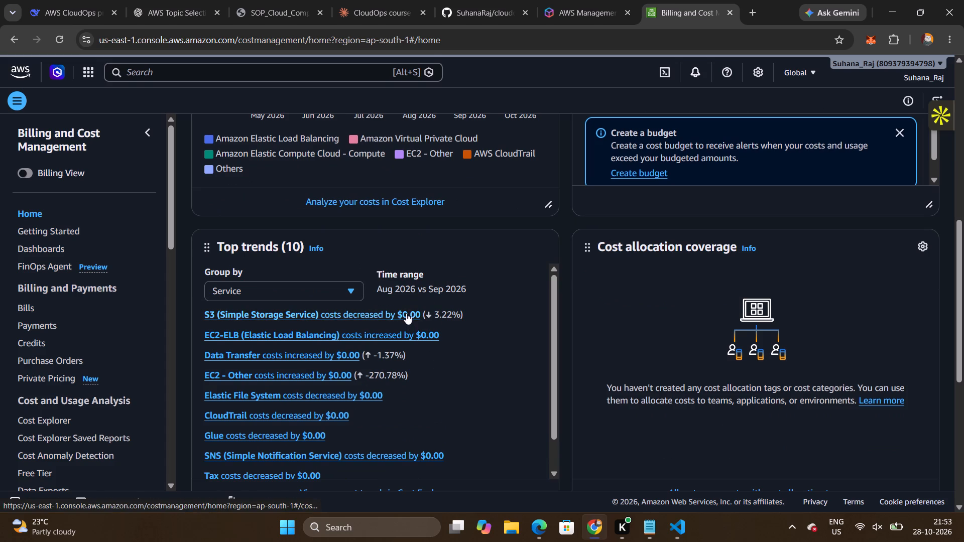
pyautogui.scroll(-1, 406, 313)
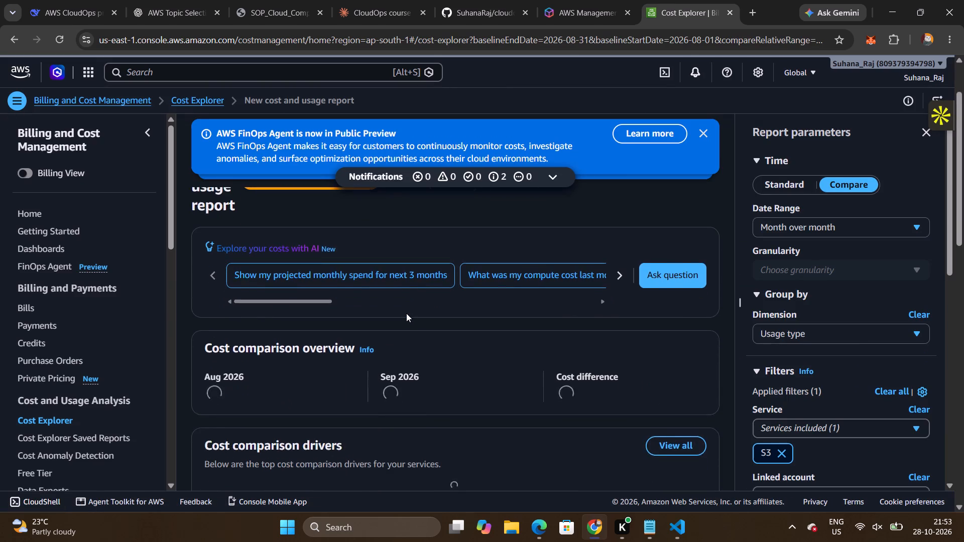
pyautogui.scroll(-3, 406, 313)
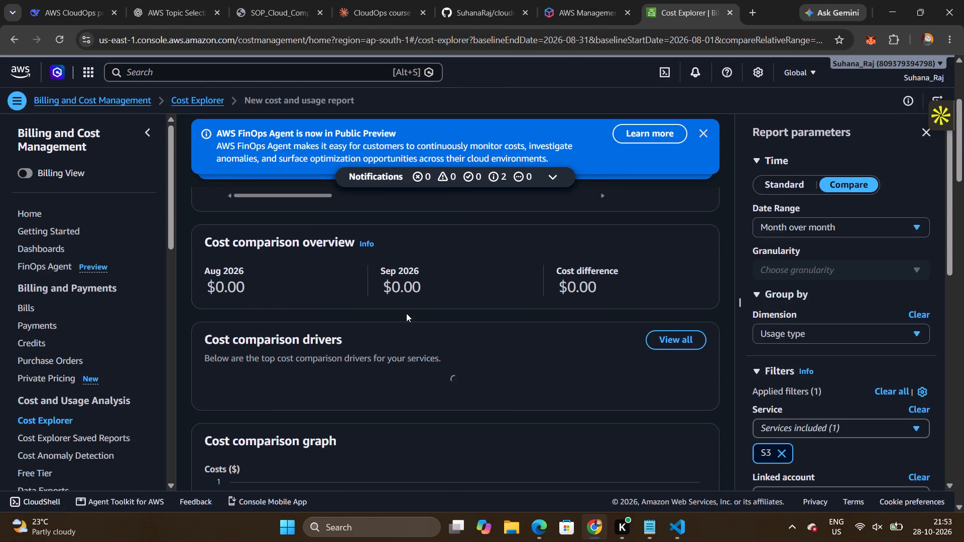
pyautogui.scroll(-3, 406, 313)
pyautogui.scroll(4, 406, 313)
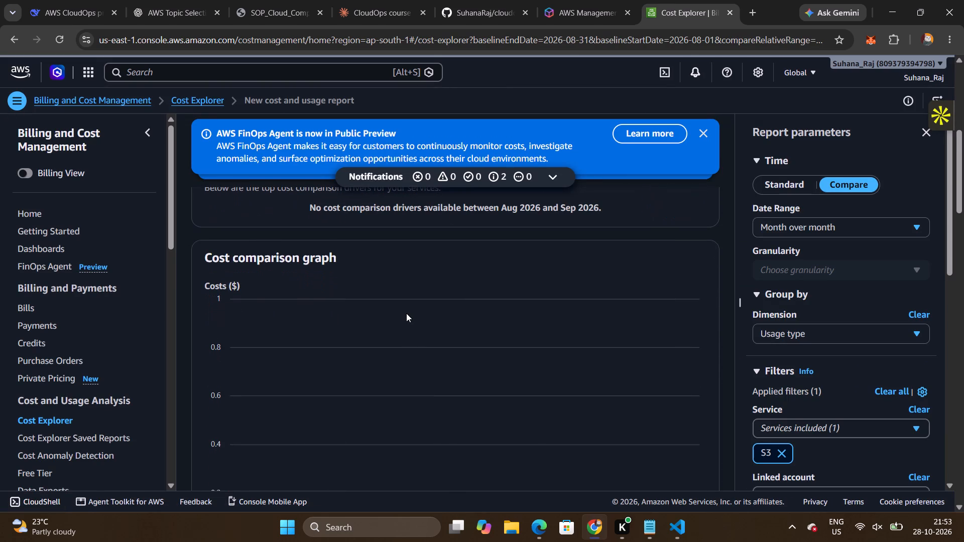
pyautogui.hscroll(1, 385, 217)
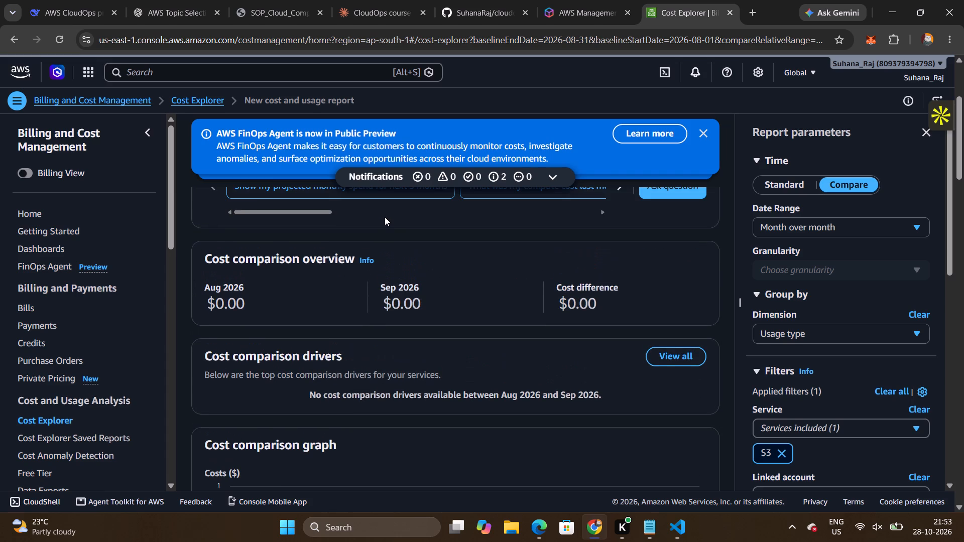
pyautogui.hscroll(1, 385, 217)
pyautogui.scroll(1, 385, 217)
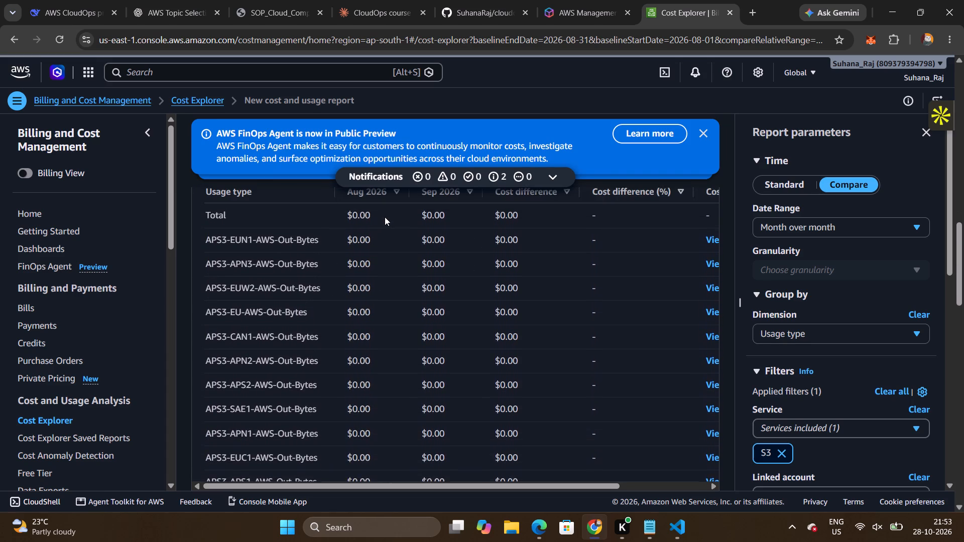
pyautogui.scroll(1, 385, 217)
pyautogui.scroll(-8, 378, 261)
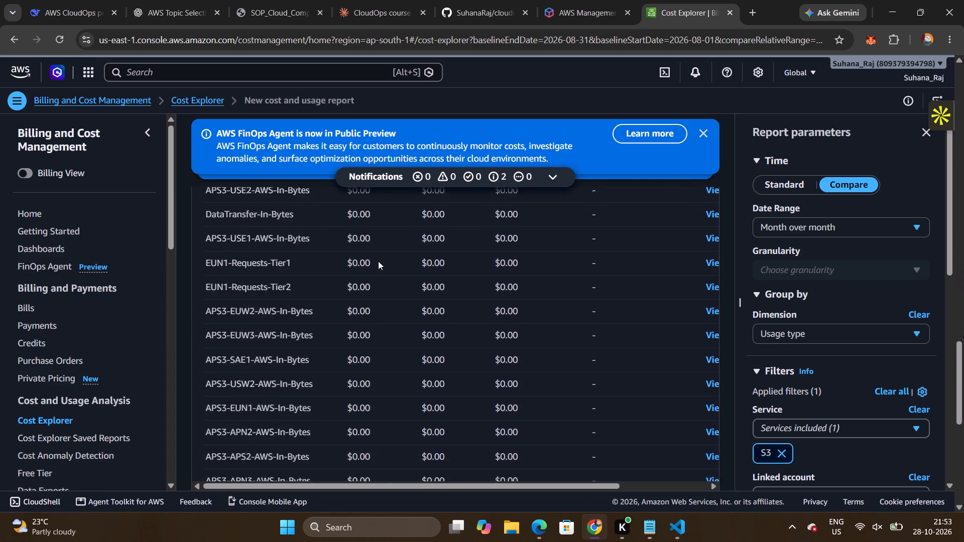
pyautogui.scroll(15, 378, 261)
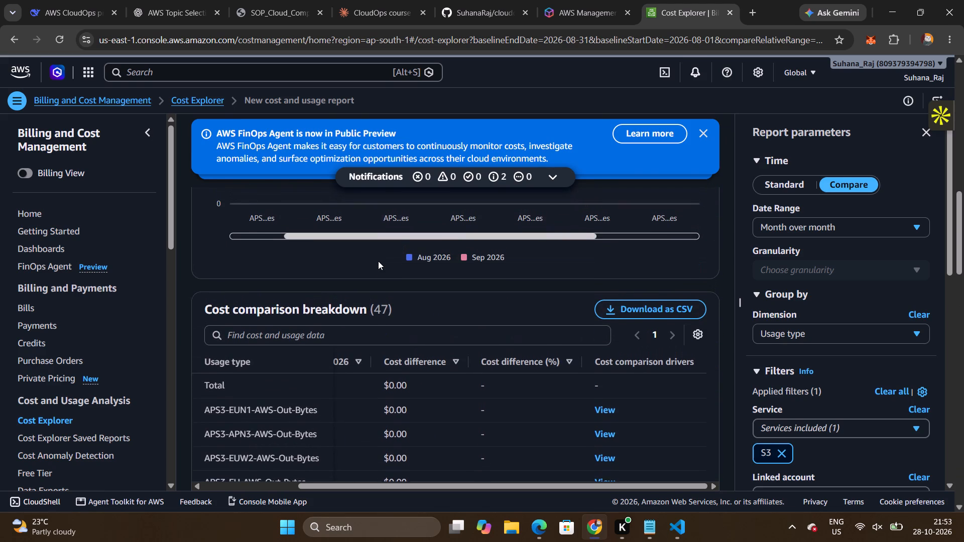
pyautogui.scroll(1, 378, 261)
# Dismiss the notification banners covering the Cost Explorer report.
pyautogui.click(704, 129)
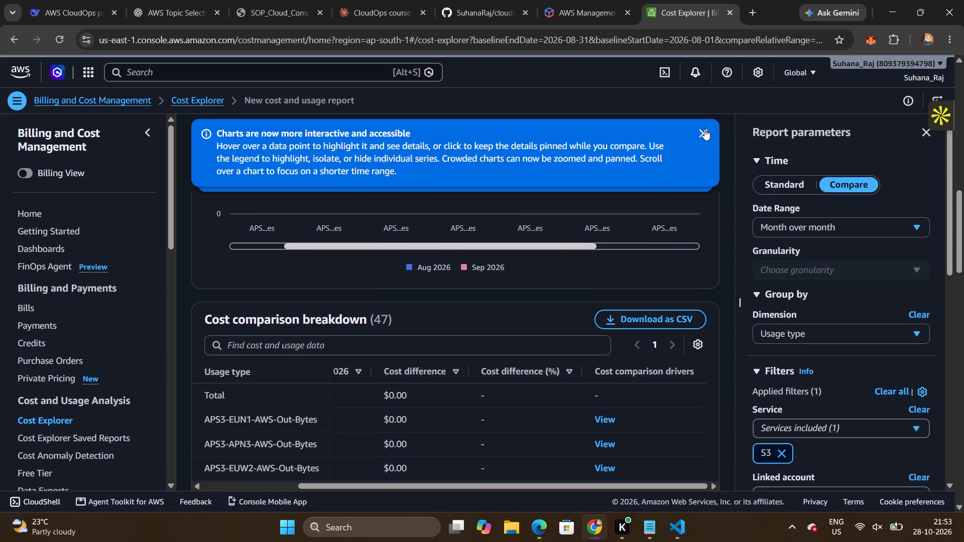
pyautogui.click(704, 129)
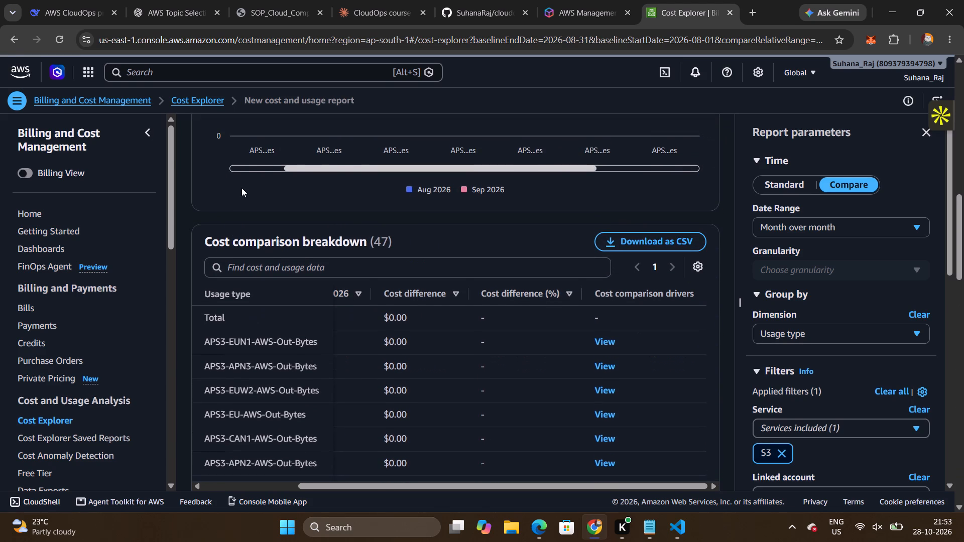
# Return to the Billing and Cost Management home page and review the cost summary and the top service cost trends.
pyautogui.click(12, 42)
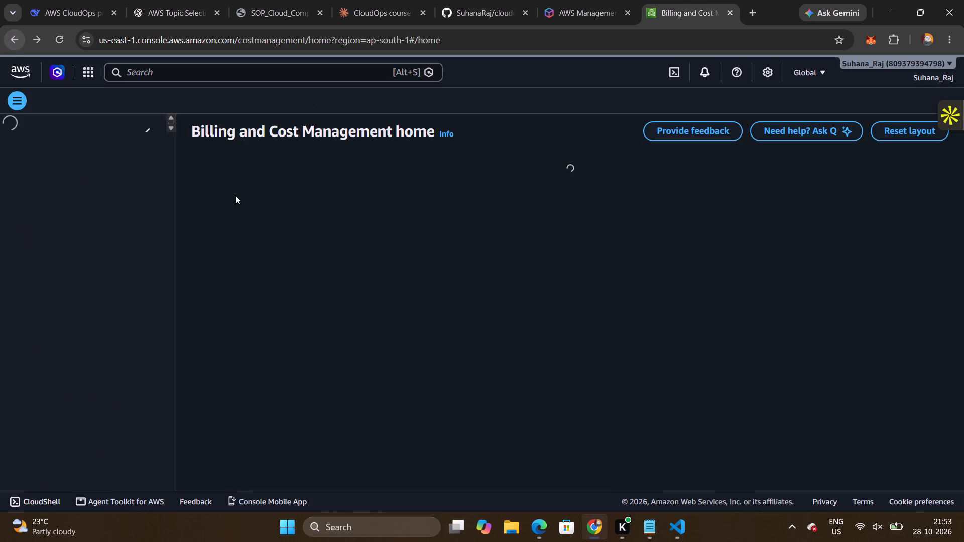
pyautogui.scroll(-3, 453, 322)
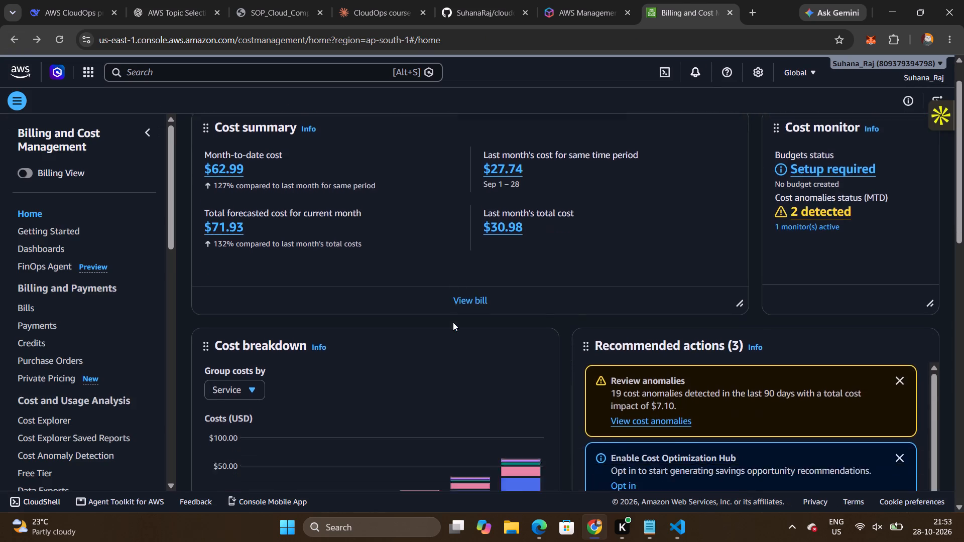
pyautogui.scroll(-3, 453, 322)
pyautogui.scroll(1, 453, 322)
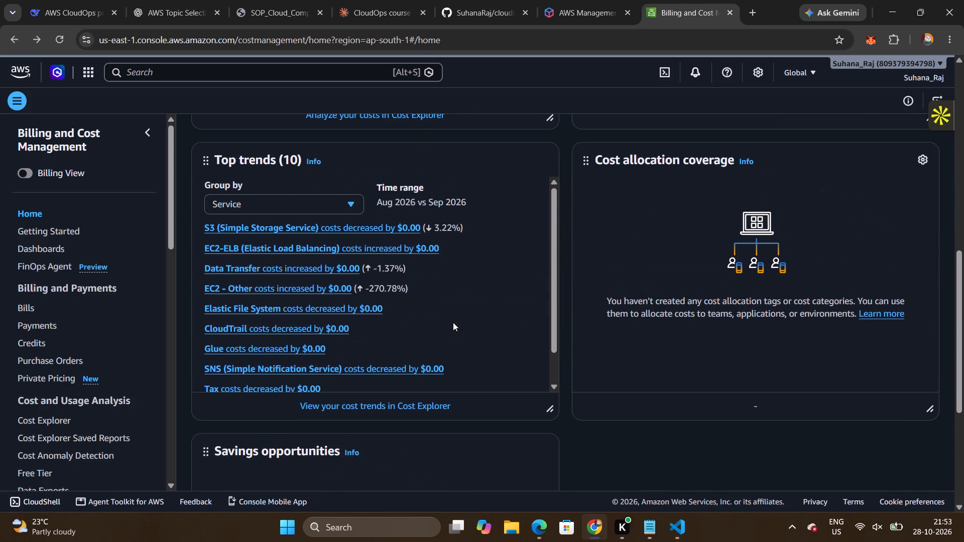
pyautogui.scroll(-4, 396, 311)
pyautogui.scroll(1, 396, 311)
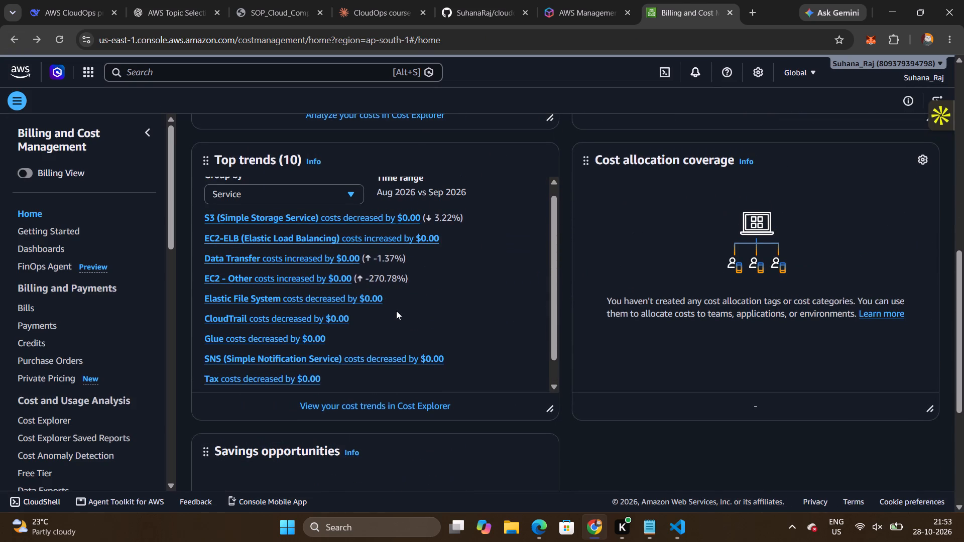
pyautogui.scroll(2, 396, 311)
pyautogui.scroll(6, 238, 202)
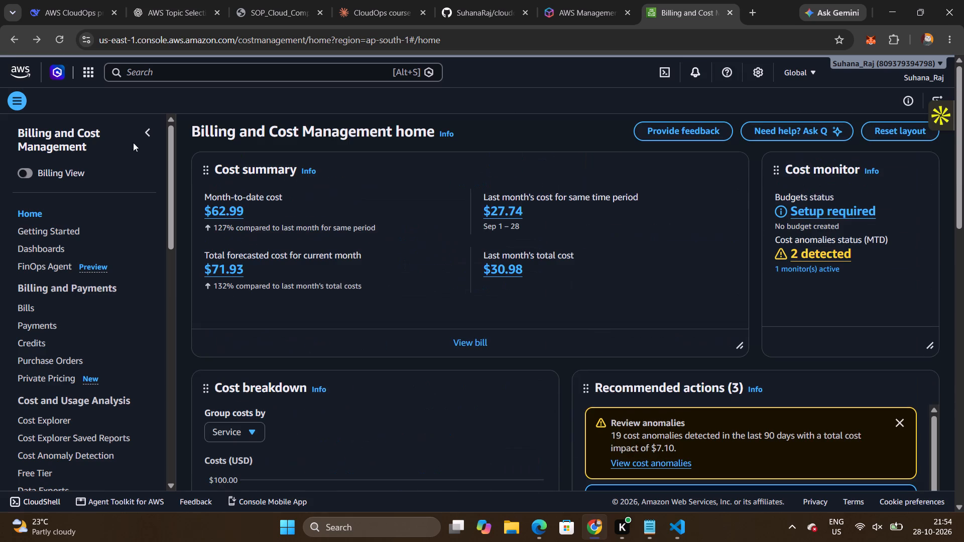
pyautogui.click(12, 37)
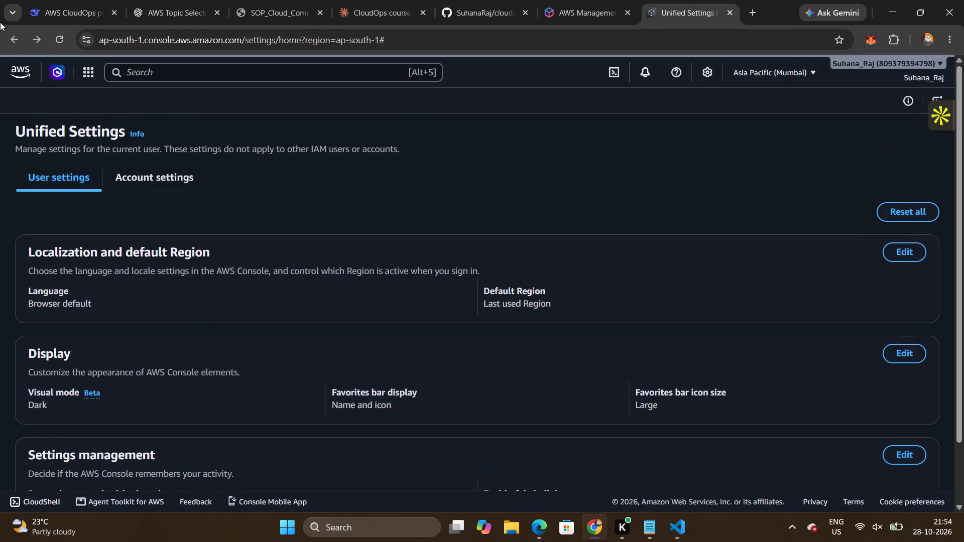
pyautogui.click(13, 36)
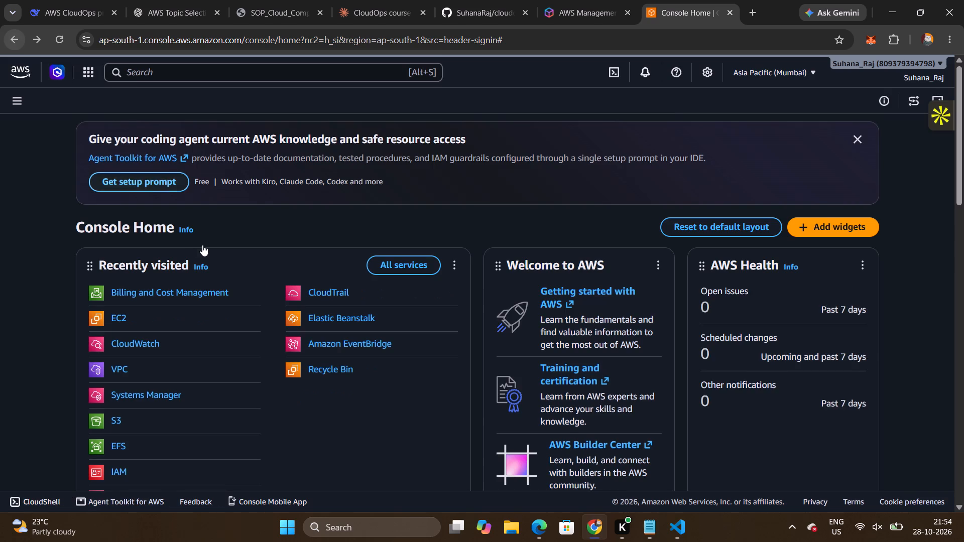
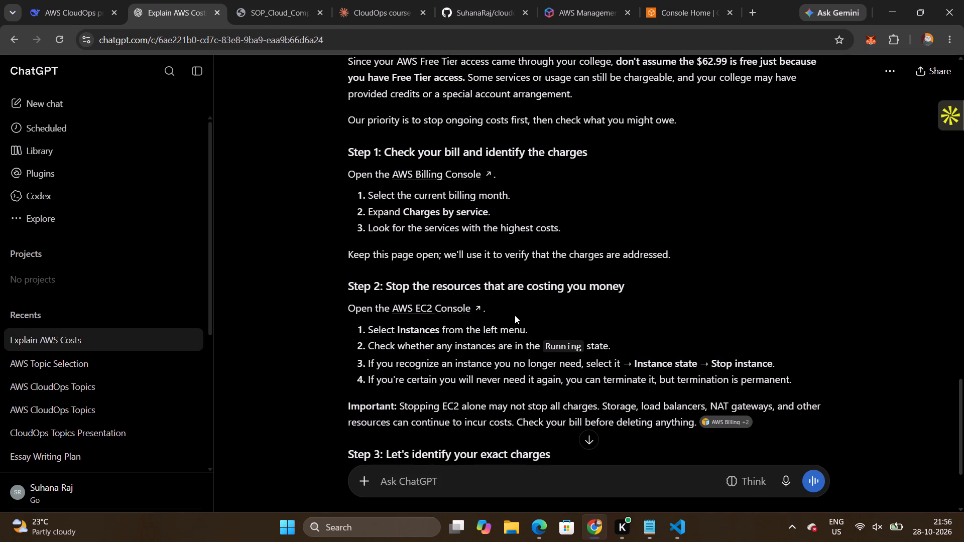
pyautogui.scroll(-1, 568, 219)
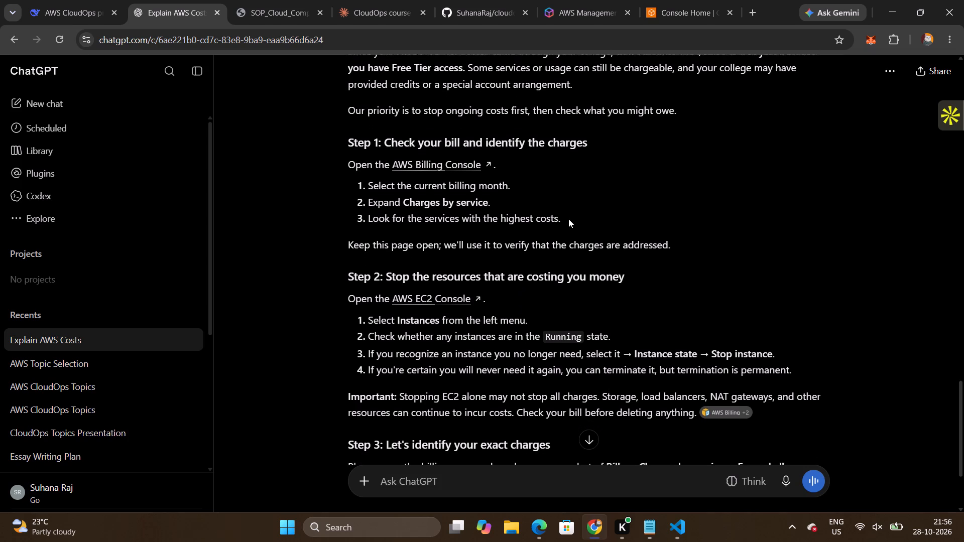
pyautogui.scroll(-1, 568, 219)
# Switch to the AWS console and open the list of running EC2 instances in the Asia Pacific (Mumbai) region.
pyautogui.click(662, 0)
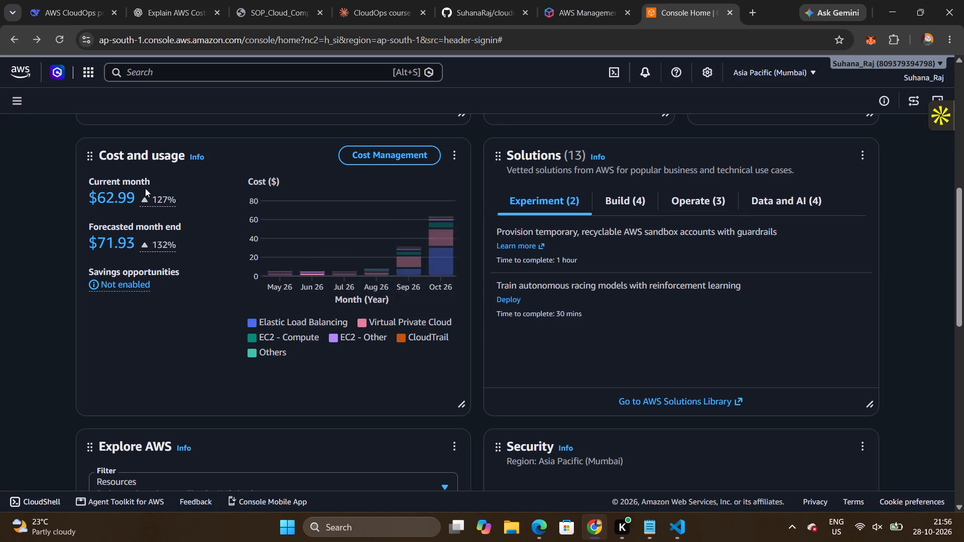
pyautogui.scroll(3, 20, 111)
pyautogui.scroll(2, 75, 161)
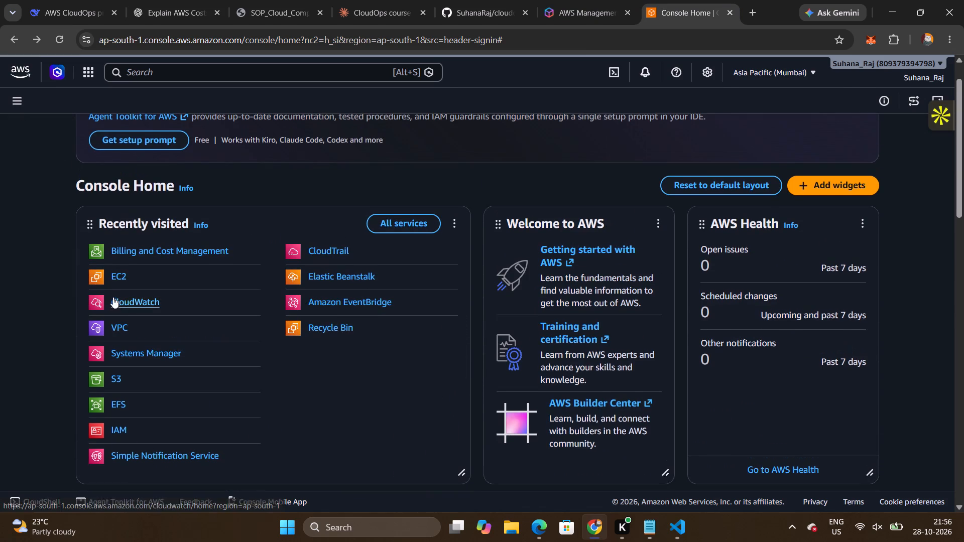
pyautogui.click(117, 274)
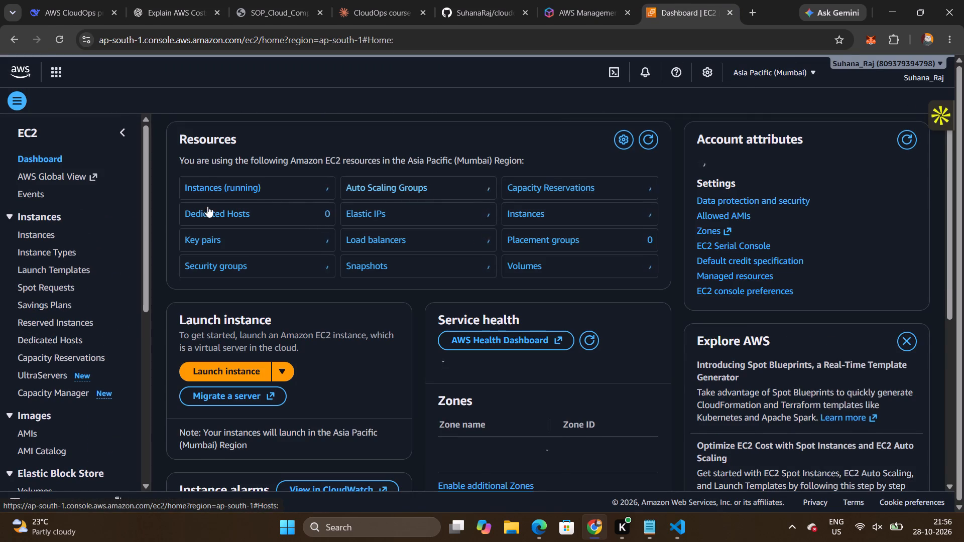
pyautogui.click(204, 188)
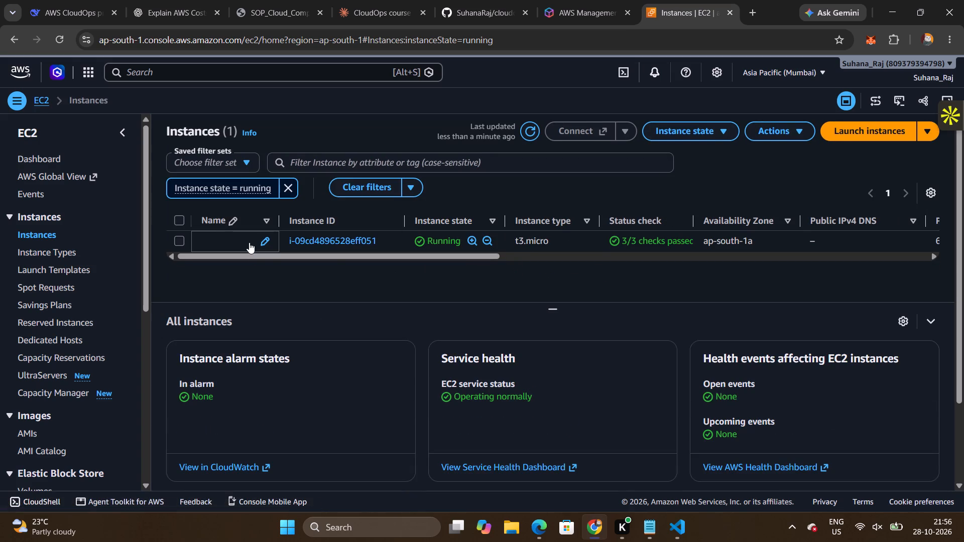
# Terminate the running t3.micro EC2 instance i-09cd4896528eff051.
pyautogui.click(173, 237)
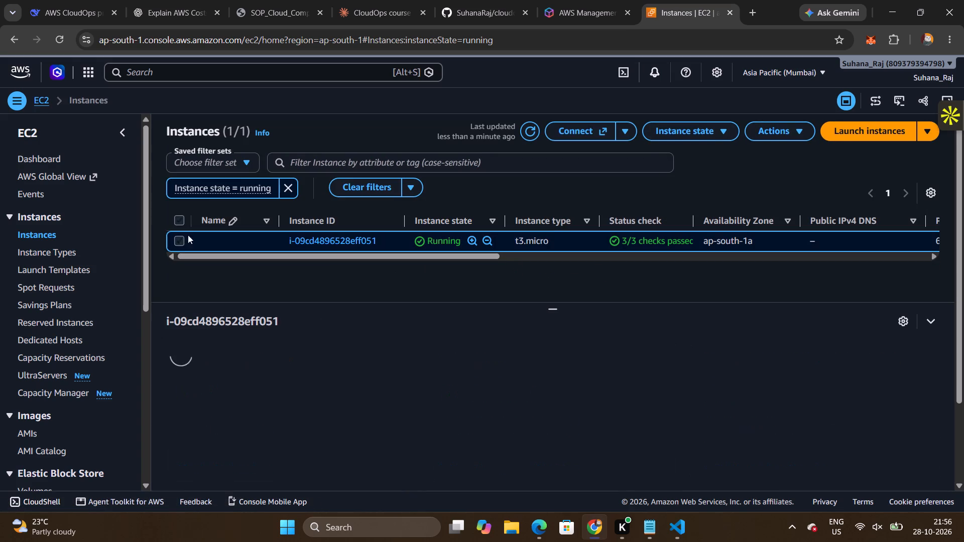
pyautogui.click(667, 128)
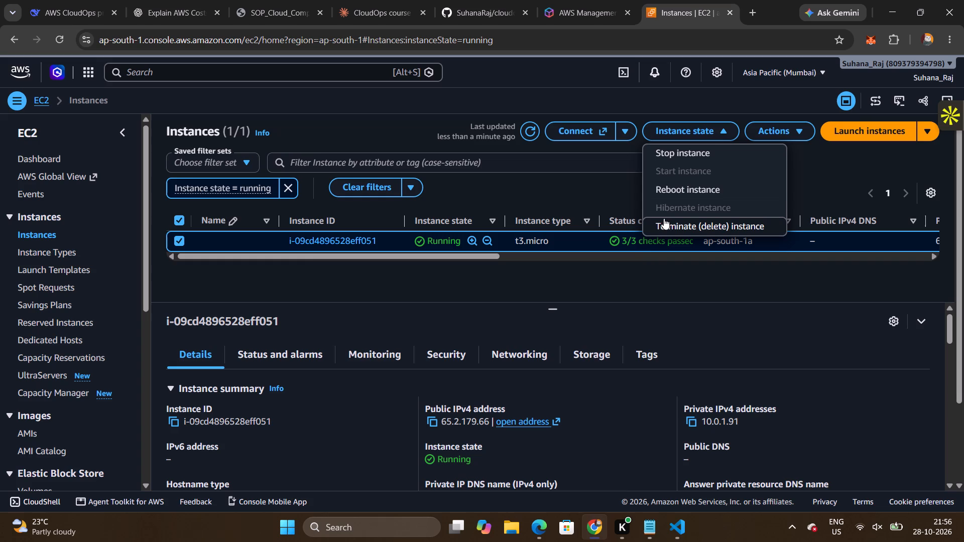
pyautogui.click(666, 226)
pyautogui.click(737, 420)
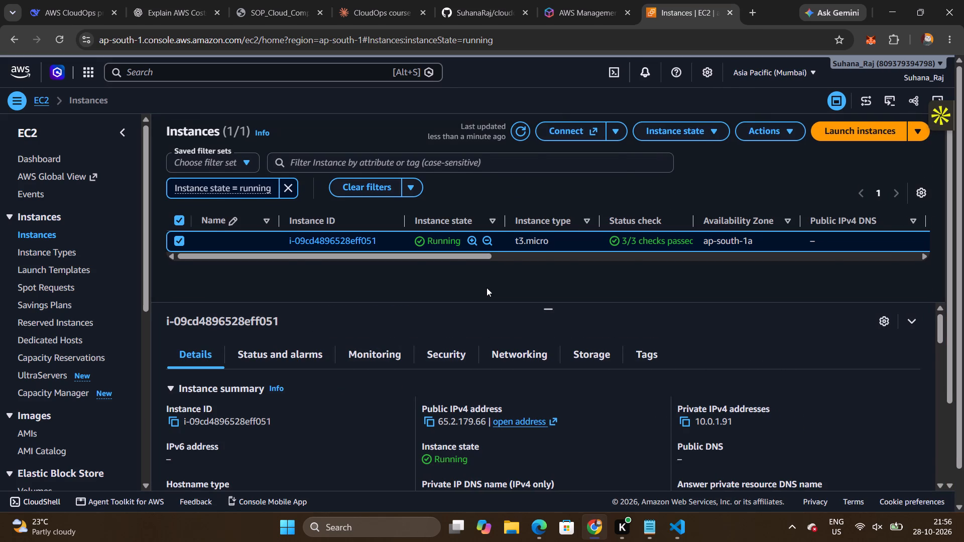
pyautogui.scroll(-7, 487, 288)
pyautogui.scroll(1, 487, 288)
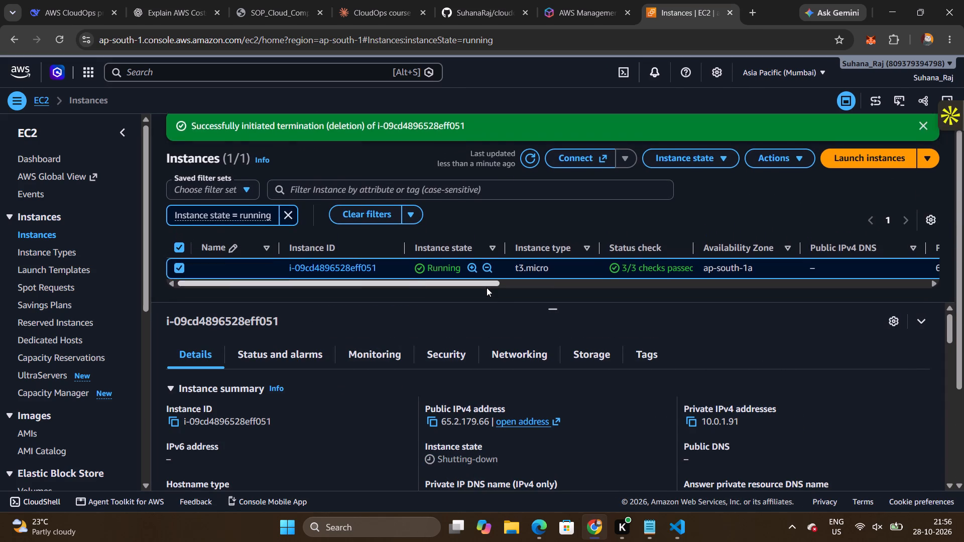
pyautogui.scroll(1, 487, 288)
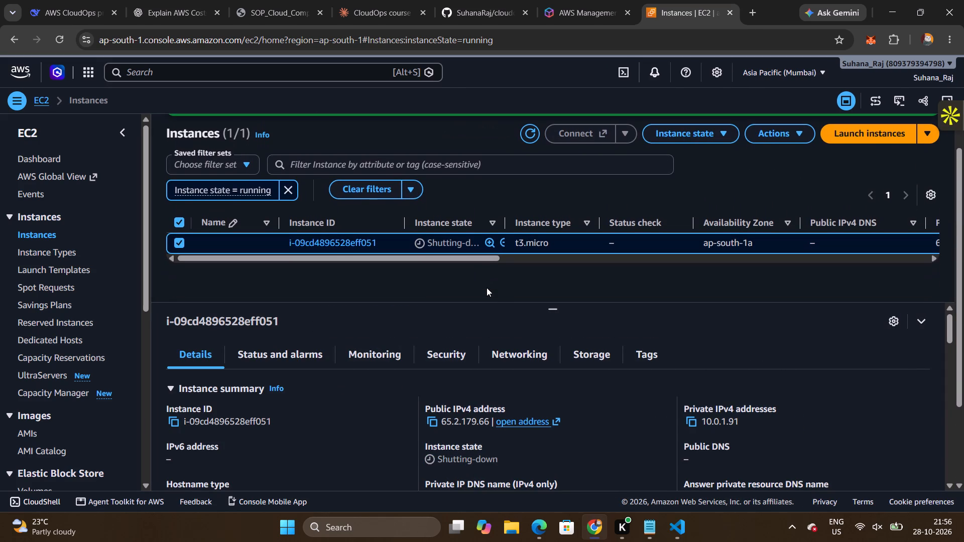
pyautogui.scroll(1, 487, 288)
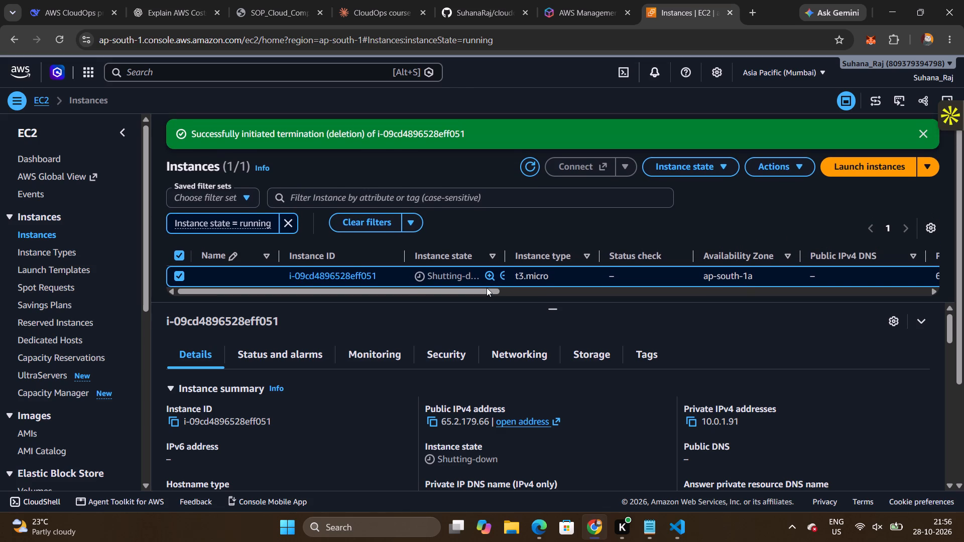
pyautogui.scroll(1, 487, 288)
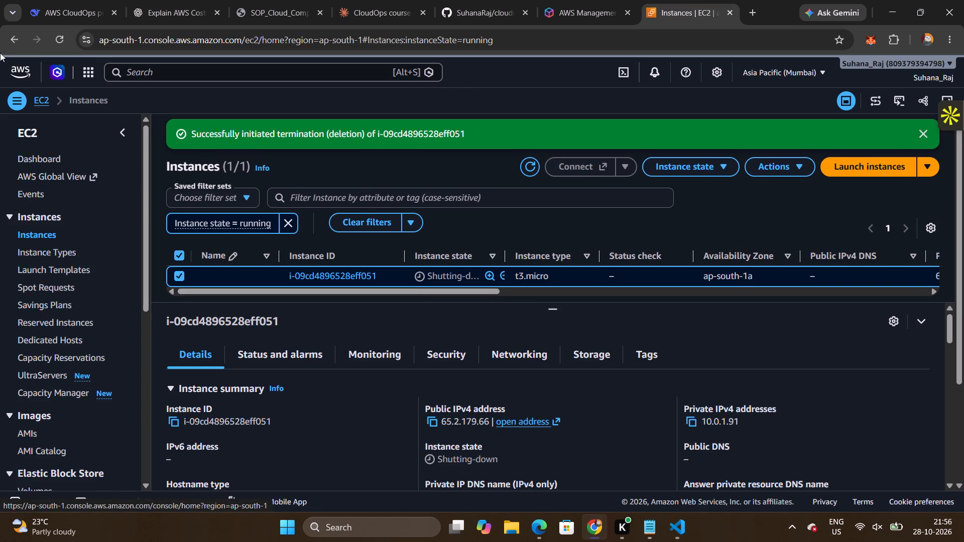
pyautogui.scroll(2, 55, 172)
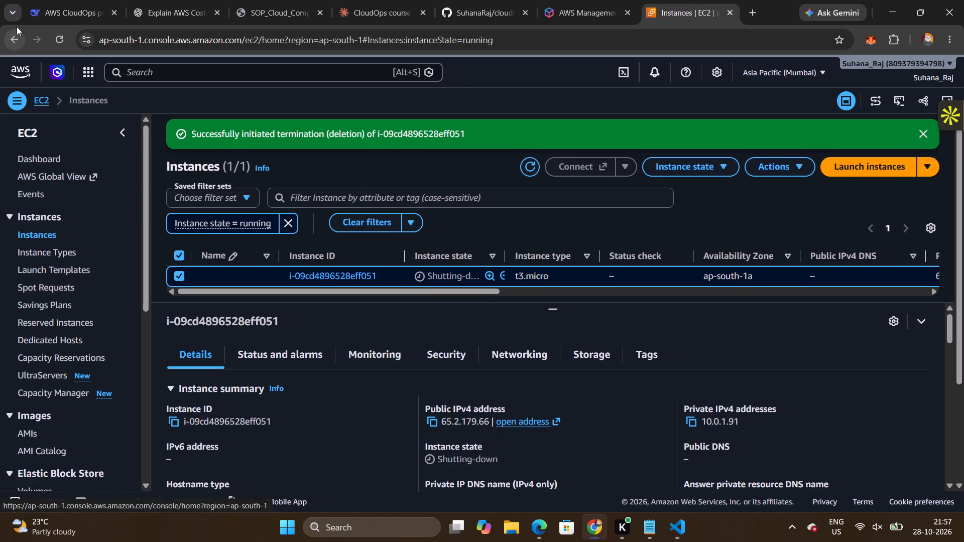
# Go back to the console home and open the list of your VPCs in the VPC service.
pyautogui.click(18, 27)
pyautogui.click(14, 37)
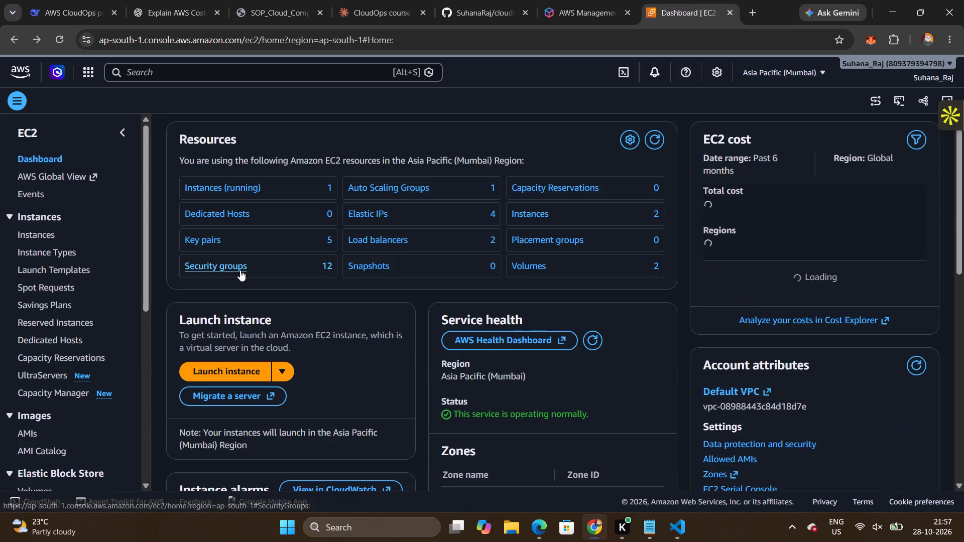
pyautogui.scroll(-1, 259, 336)
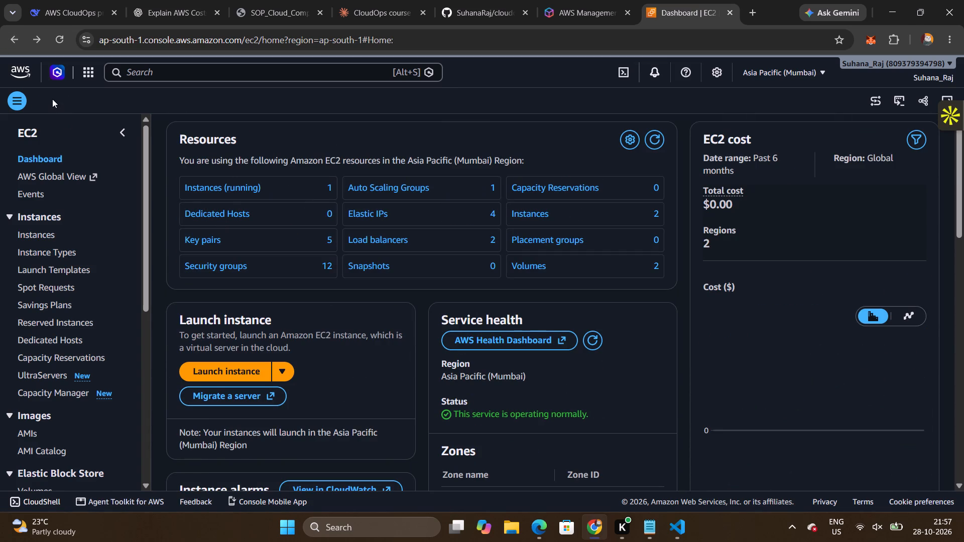
pyautogui.click(10, 32)
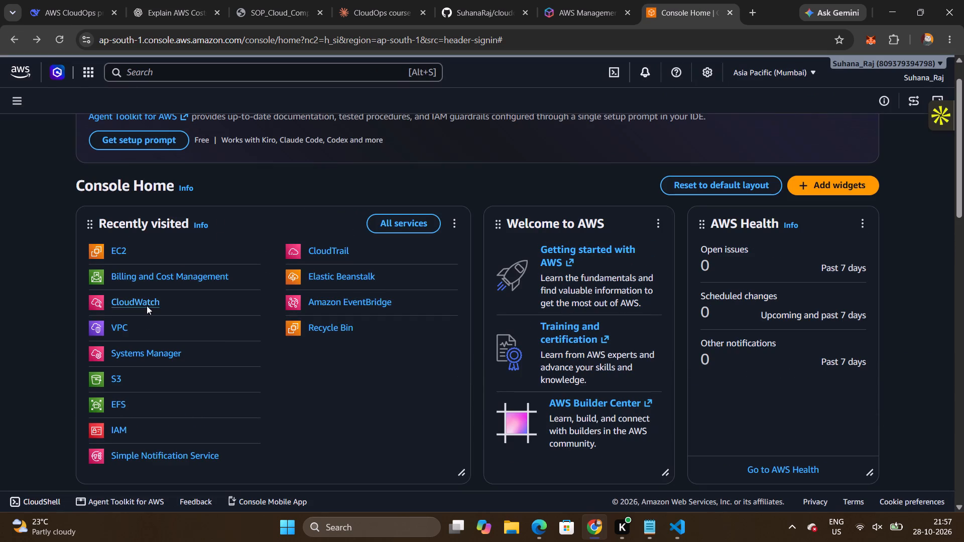
pyautogui.click(117, 328)
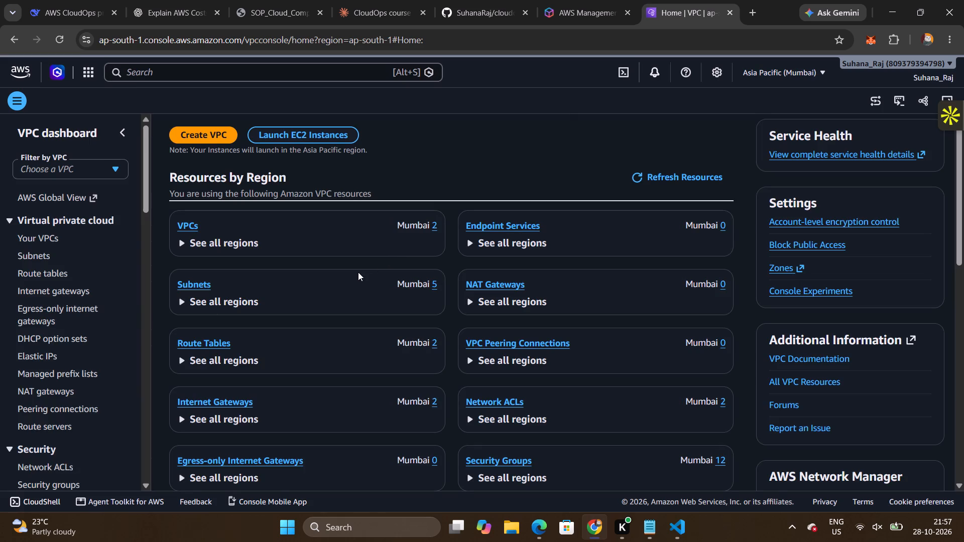
pyautogui.click(57, 242)
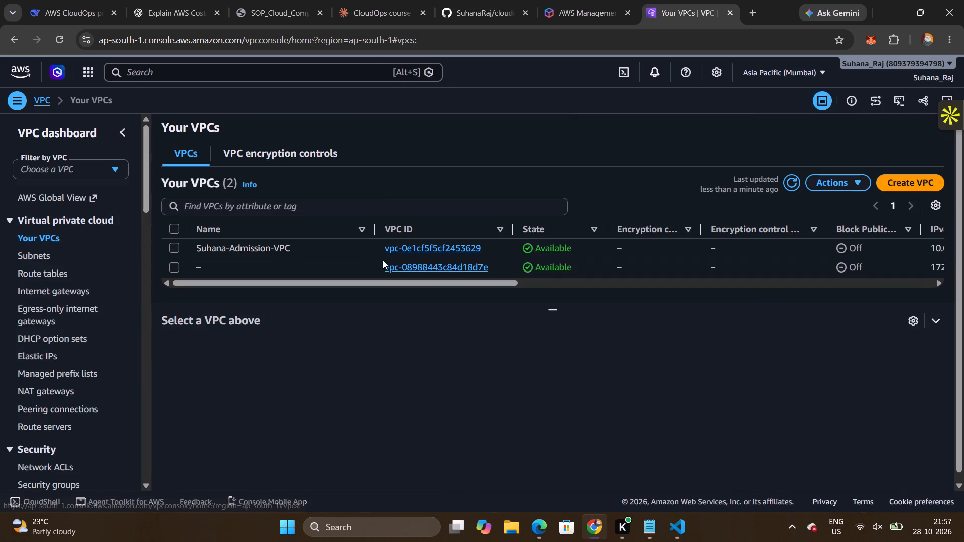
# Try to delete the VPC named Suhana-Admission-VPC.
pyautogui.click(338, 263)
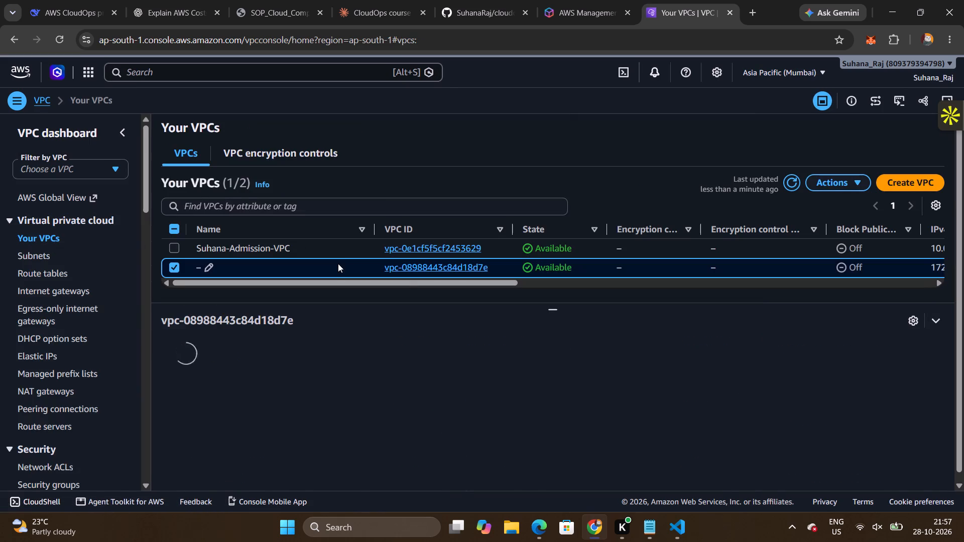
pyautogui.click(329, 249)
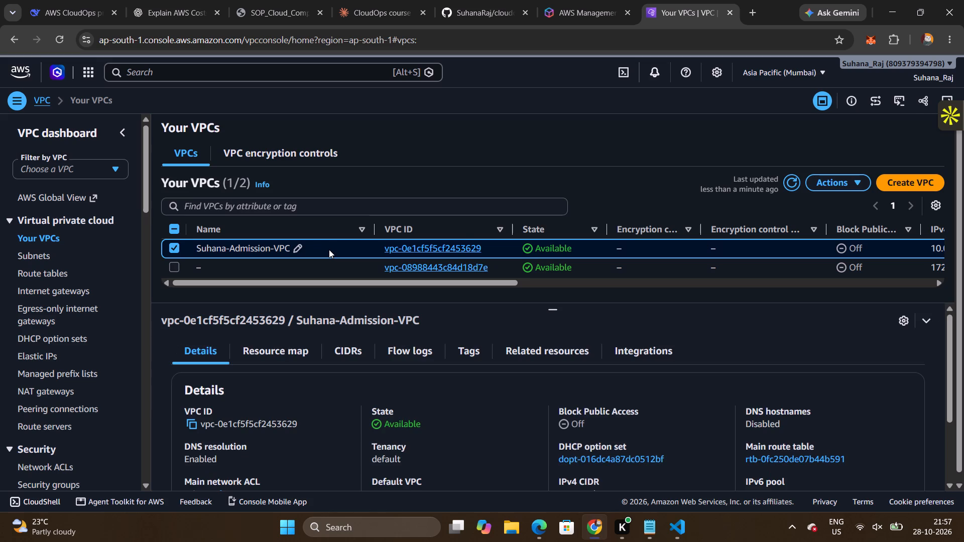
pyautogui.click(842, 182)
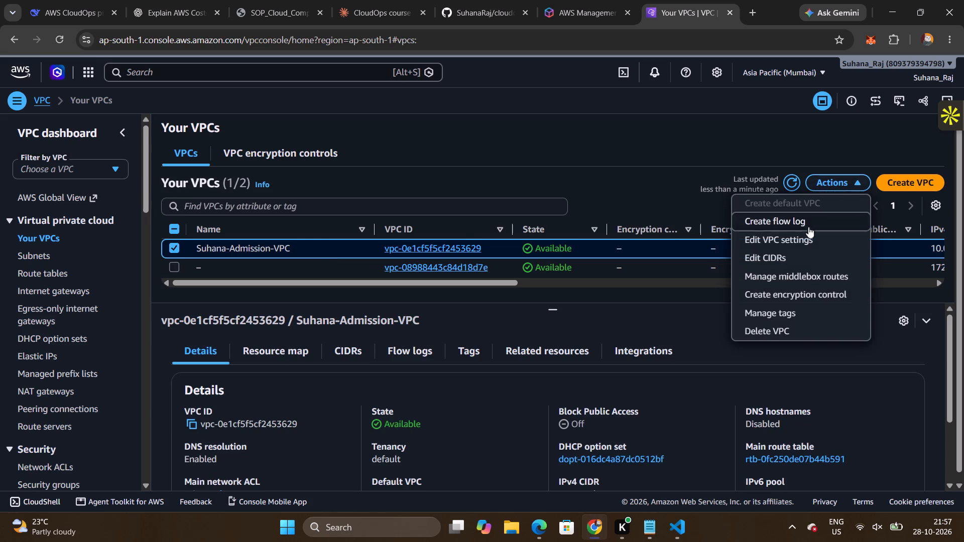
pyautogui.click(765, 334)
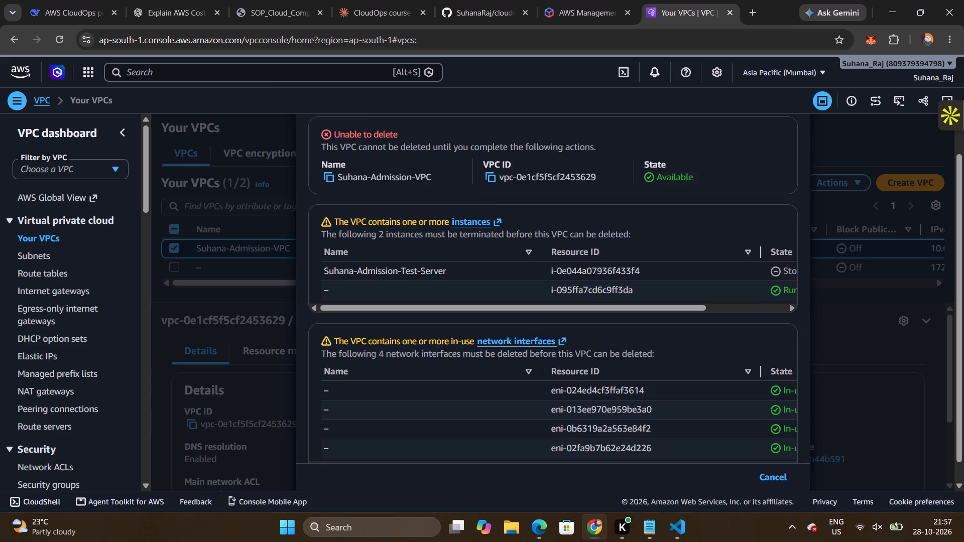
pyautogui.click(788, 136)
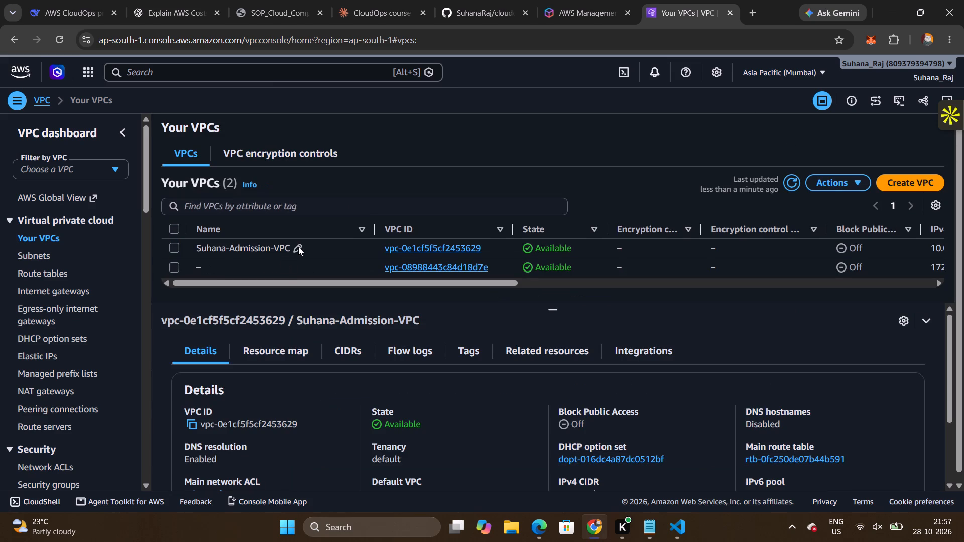
# Request deletion of Suhana-Admission-VPC again and examine the listed instances and network interfaces with their states.
pyautogui.click(174, 245)
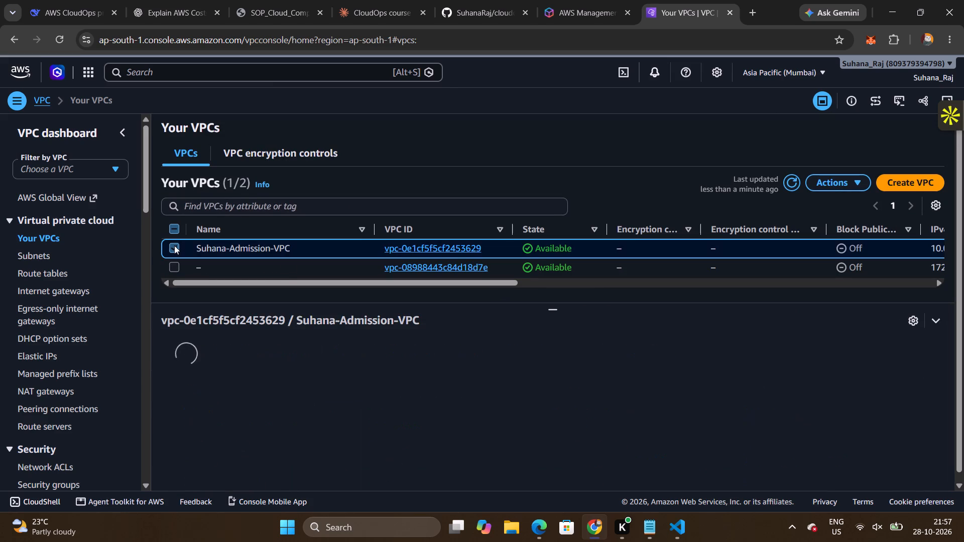
pyautogui.click(820, 182)
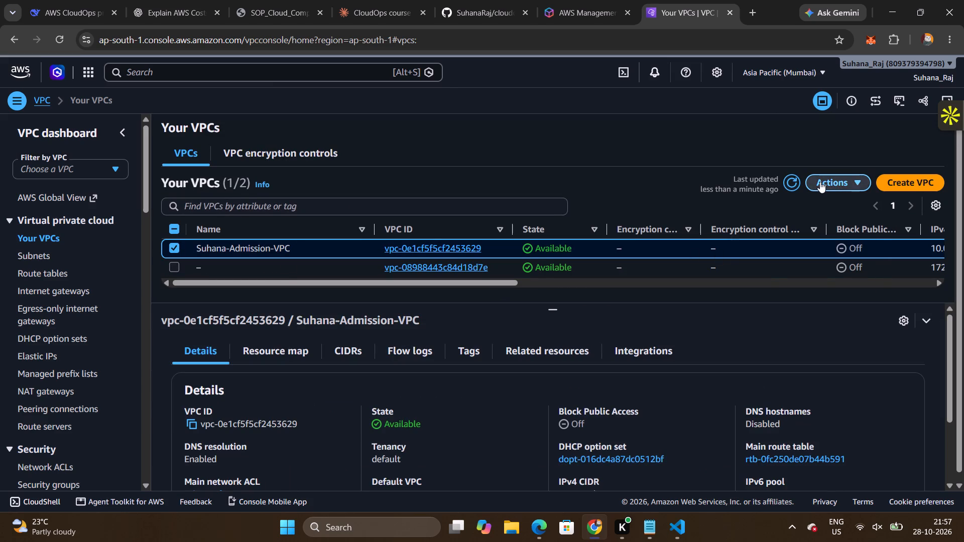
pyautogui.click(770, 330)
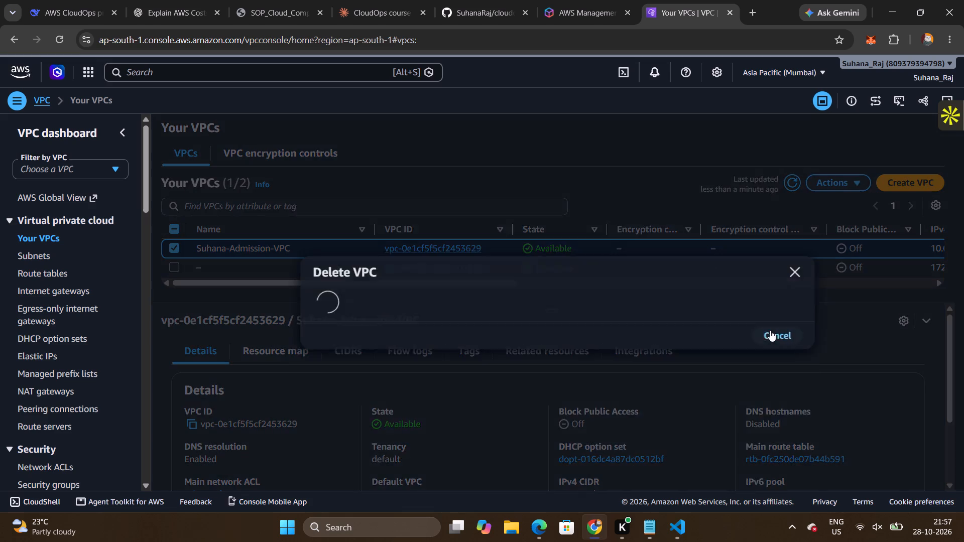
pyautogui.scroll(-1, 416, 248)
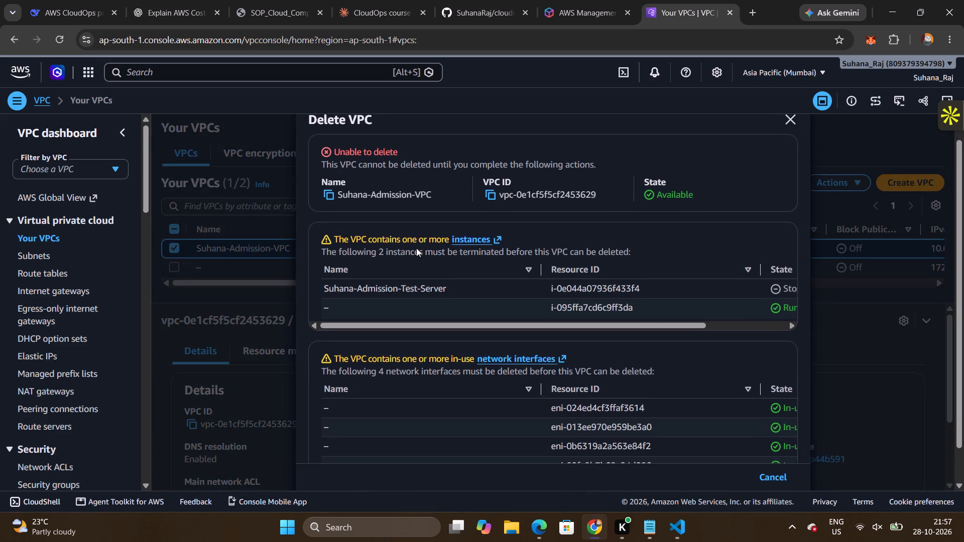
pyautogui.scroll(-2, 416, 248)
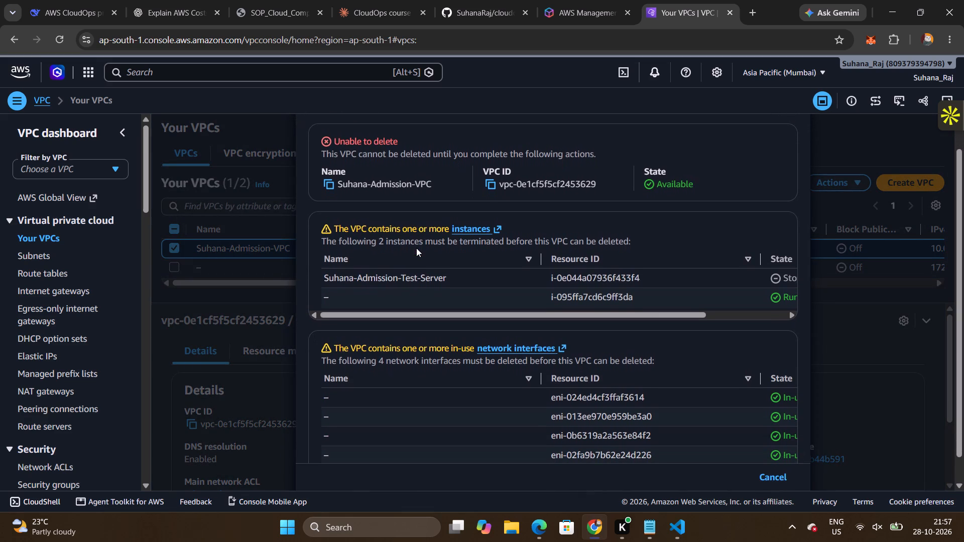
pyautogui.scroll(-2, 416, 248)
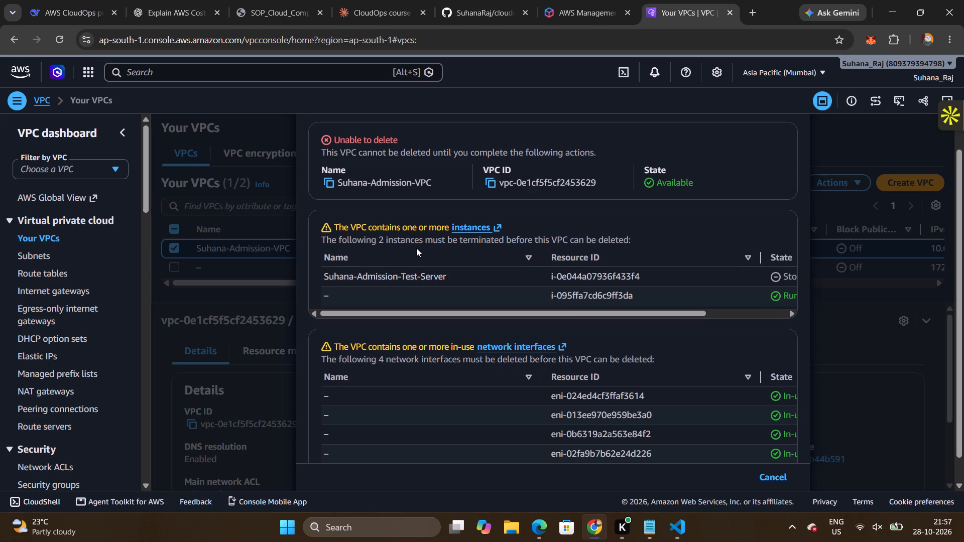
pyautogui.hscroll(-4, 509, 257)
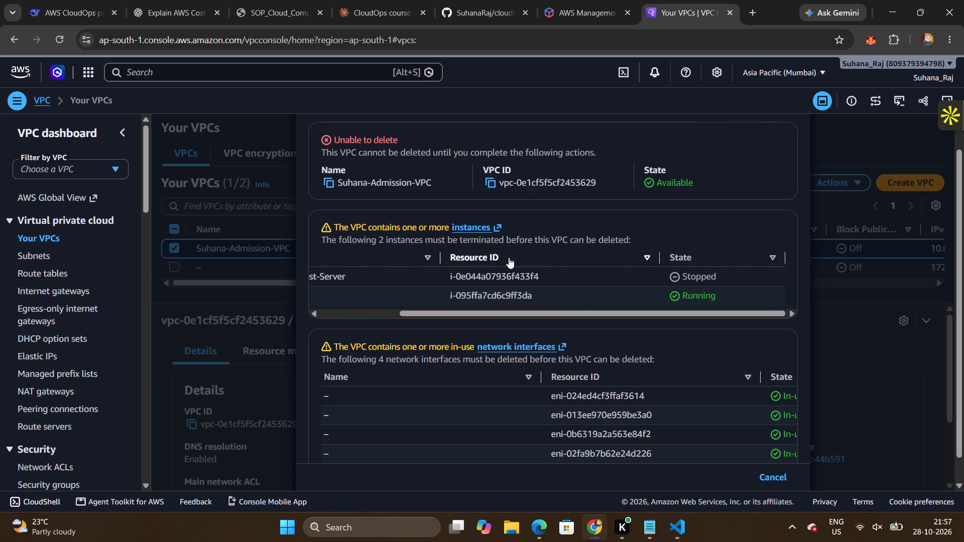
pyautogui.hscroll(-1, 509, 257)
pyautogui.hscroll(3, 509, 257)
pyautogui.hscroll(-2, 509, 257)
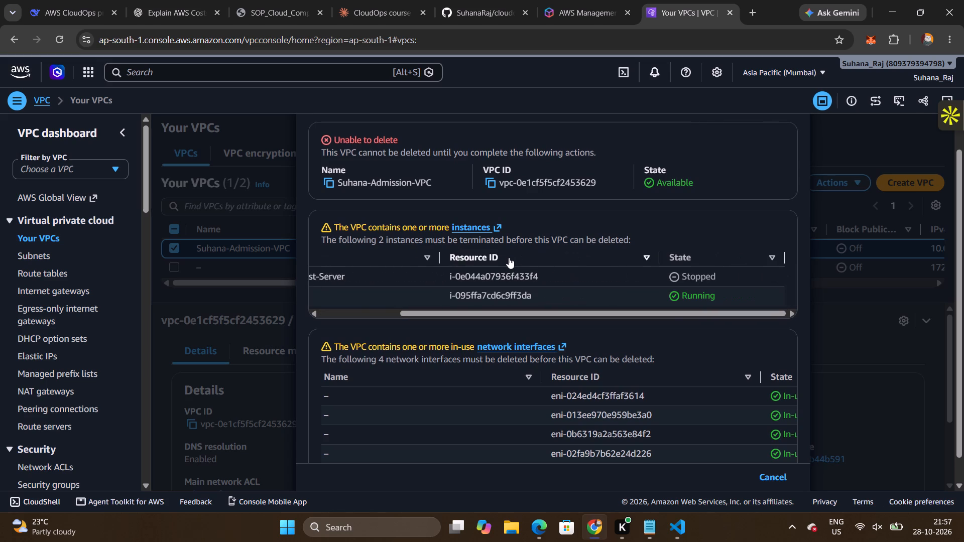
pyautogui.click(692, 290)
pyautogui.hscroll(-3, 596, 405)
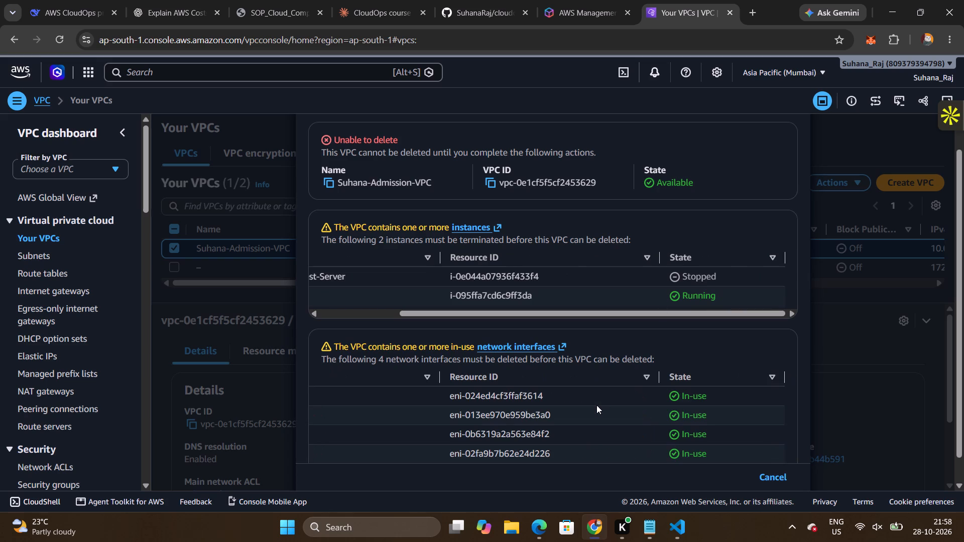
pyautogui.click(681, 394)
pyautogui.hscroll(3, 681, 394)
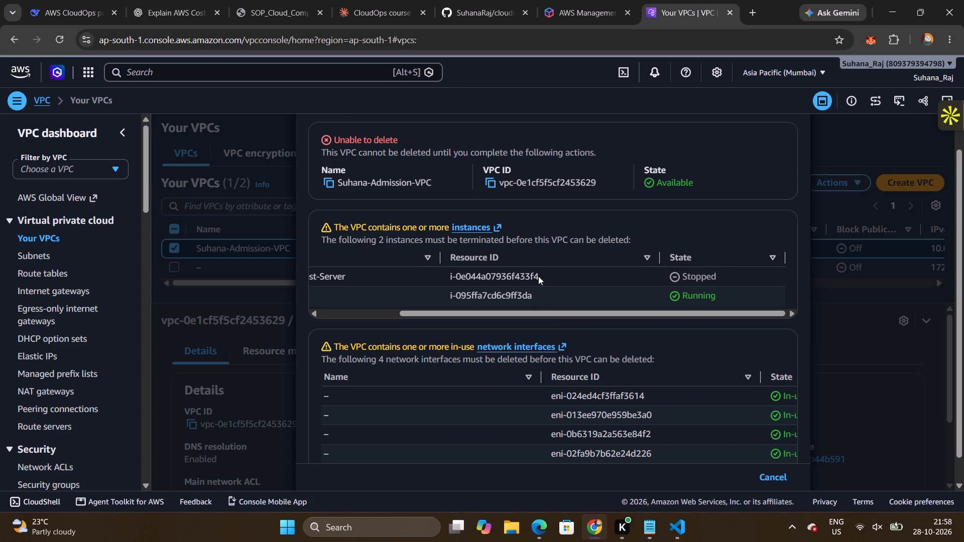
pyautogui.scroll(3, 539, 273)
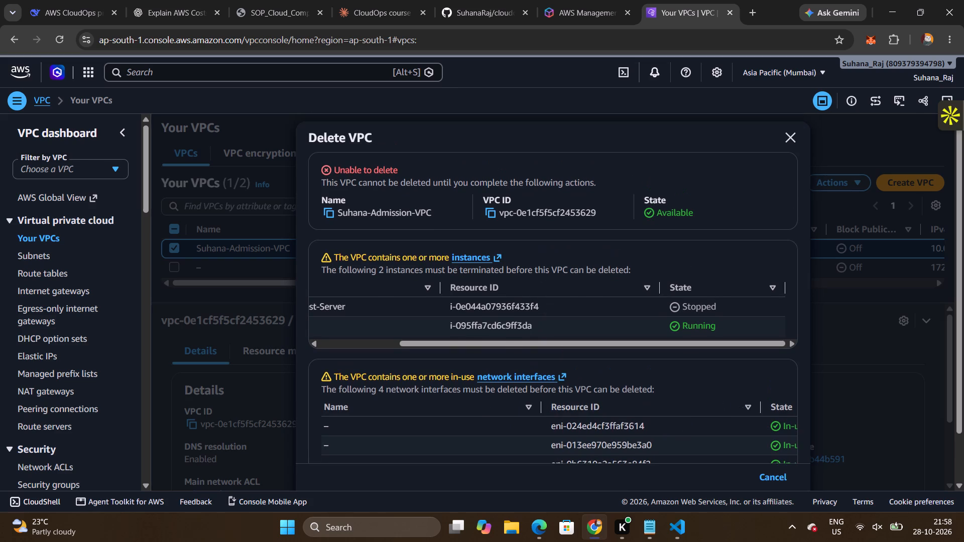
pyautogui.hscroll(1, 539, 273)
pyautogui.hscroll(4, 457, 281)
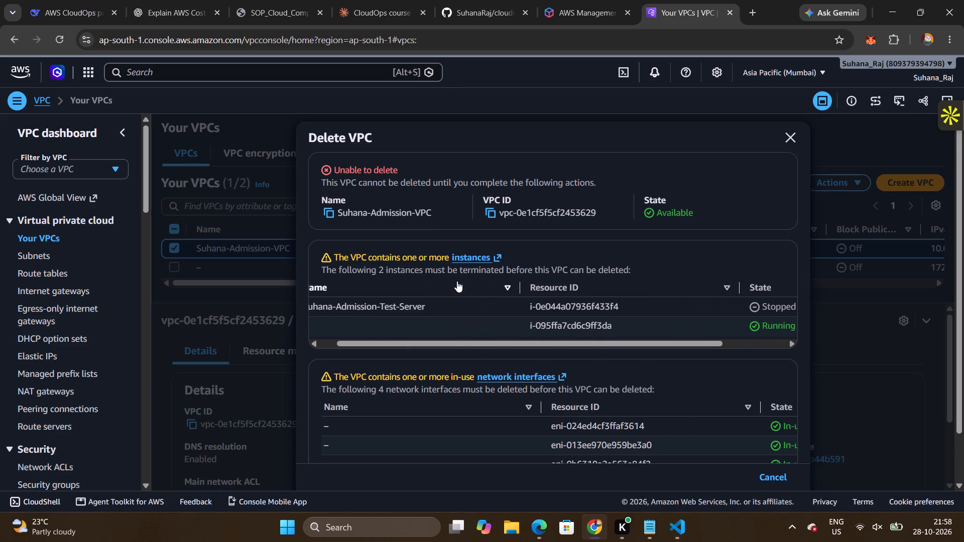
pyautogui.hscroll(1, 457, 281)
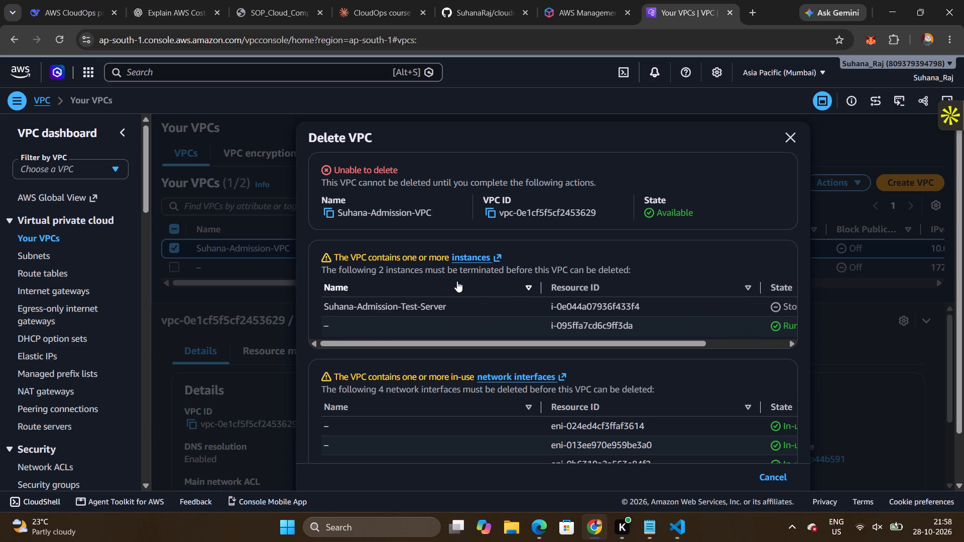
# Open the instances that block the VPC deletion and terminate the running instance i-095ffa7cd6c9ff3da.
pyautogui.click(470, 258)
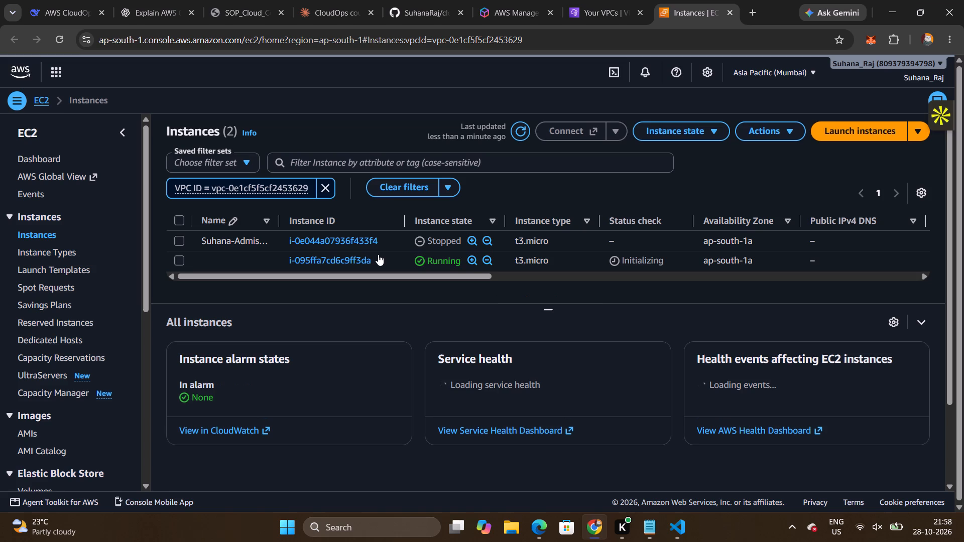
pyautogui.click(179, 262)
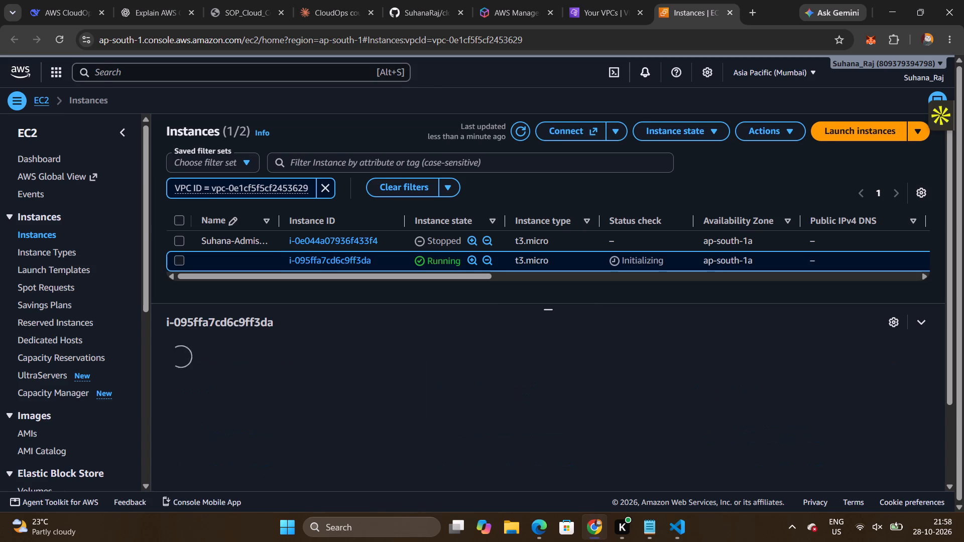
pyautogui.click(685, 133)
pyautogui.click(677, 222)
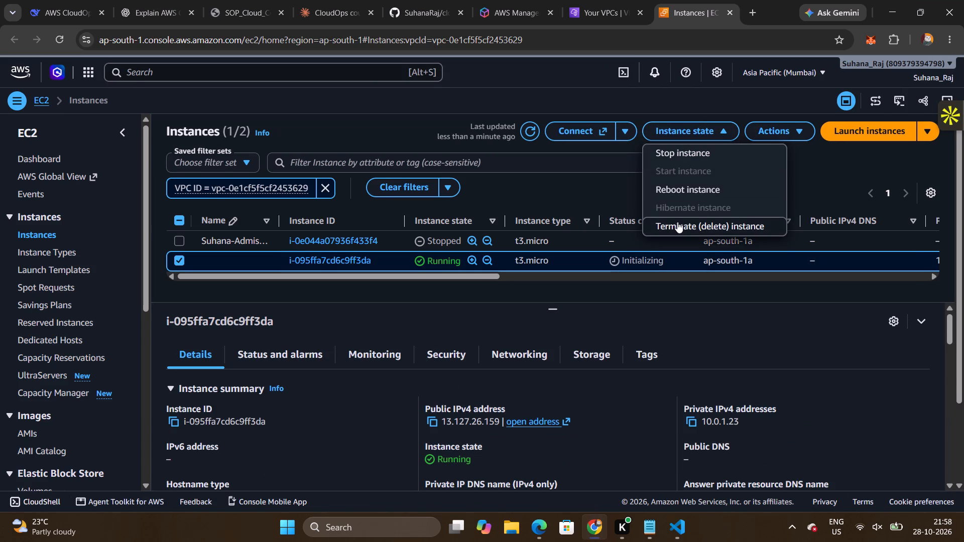
pyautogui.click(736, 423)
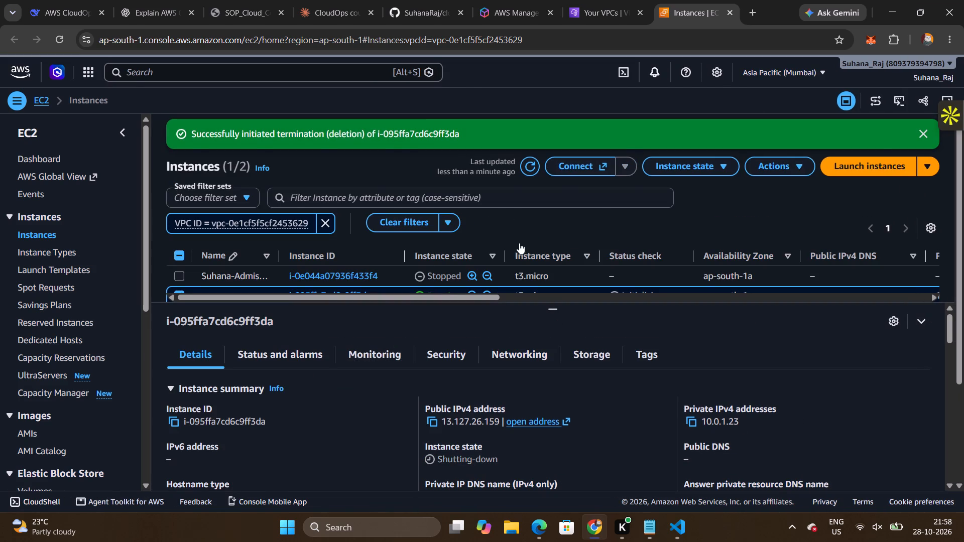
pyautogui.scroll(-2, 519, 242)
pyautogui.scroll(4, 519, 242)
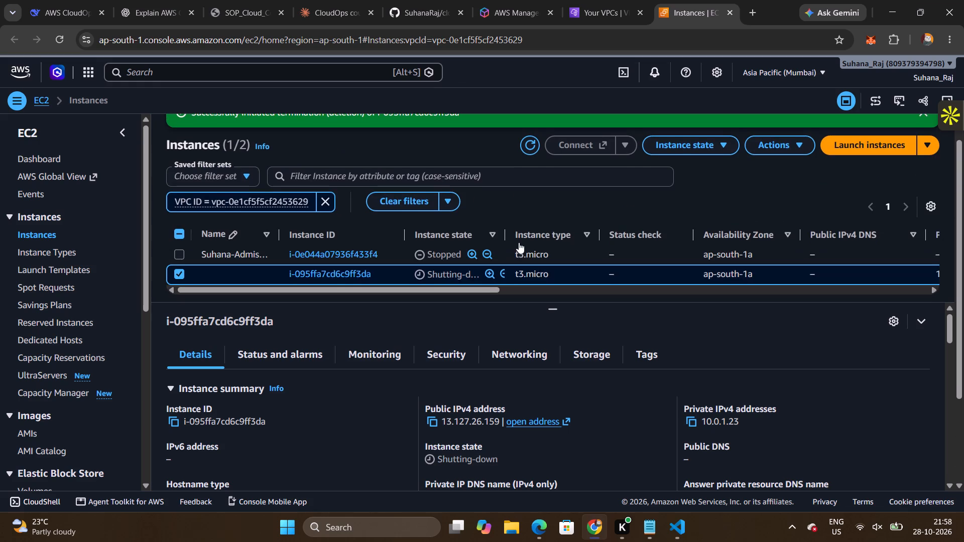
pyautogui.scroll(2, 519, 242)
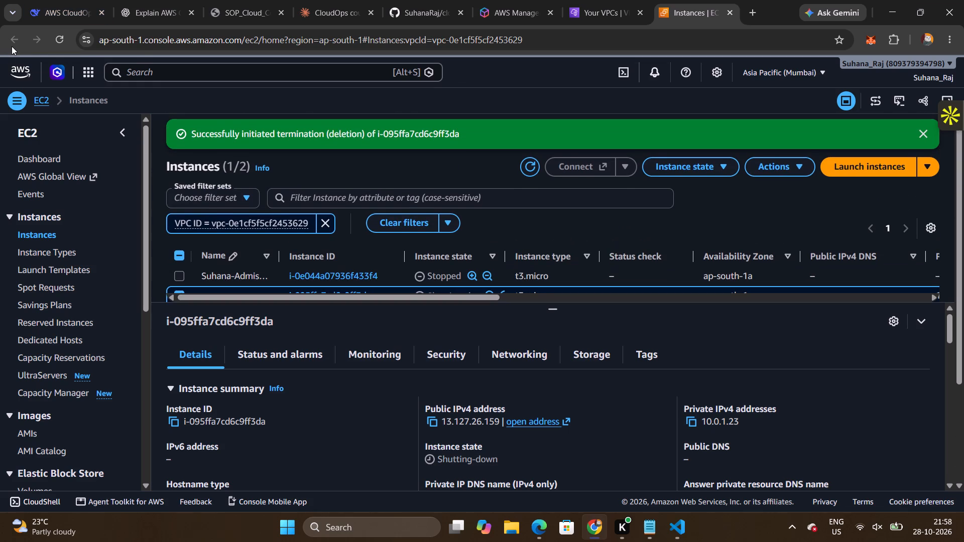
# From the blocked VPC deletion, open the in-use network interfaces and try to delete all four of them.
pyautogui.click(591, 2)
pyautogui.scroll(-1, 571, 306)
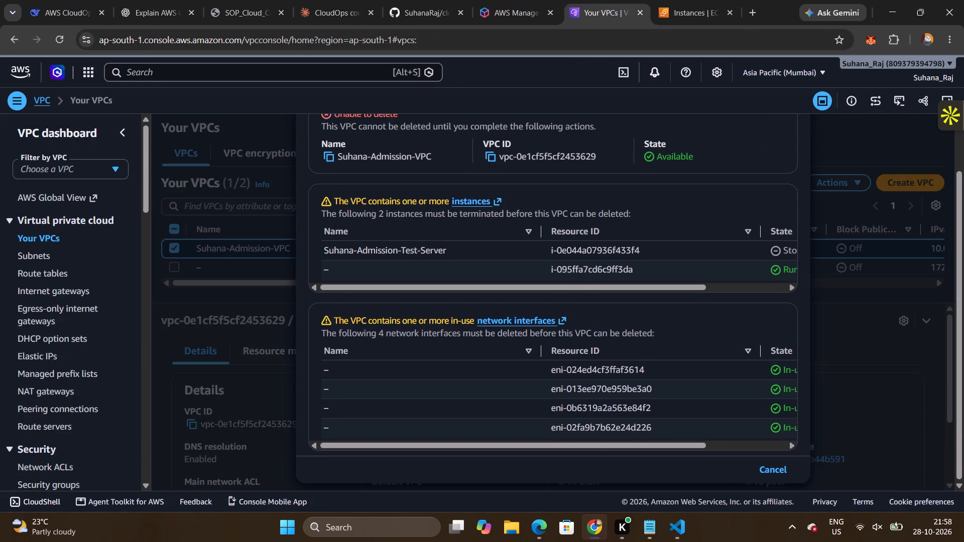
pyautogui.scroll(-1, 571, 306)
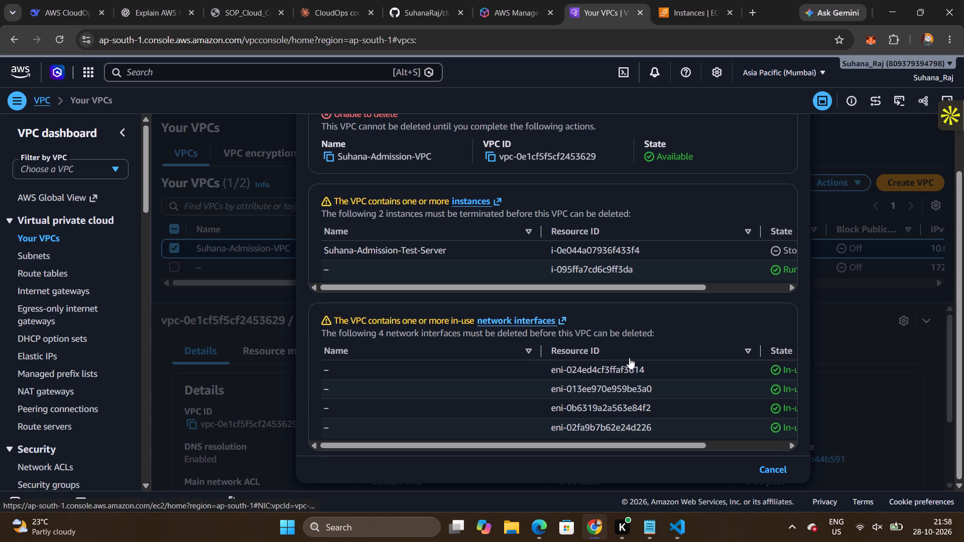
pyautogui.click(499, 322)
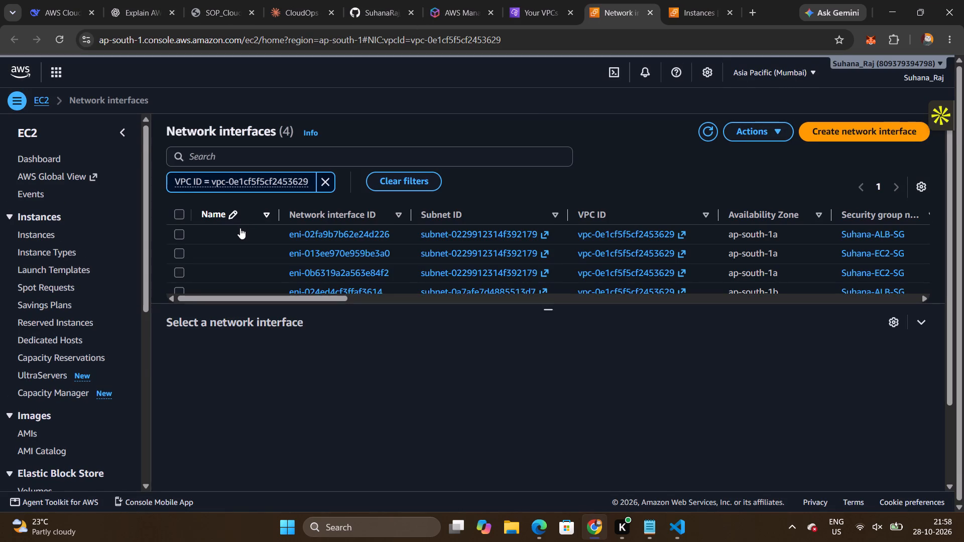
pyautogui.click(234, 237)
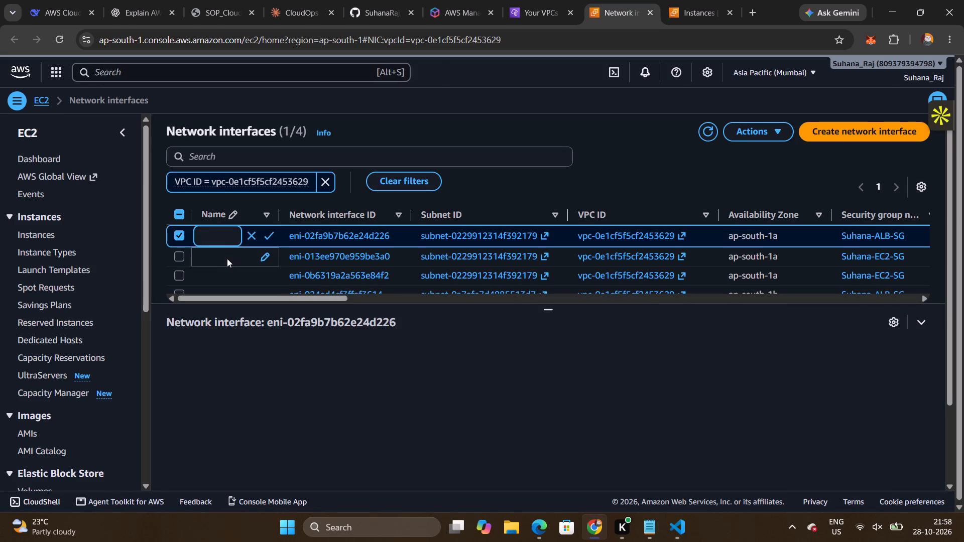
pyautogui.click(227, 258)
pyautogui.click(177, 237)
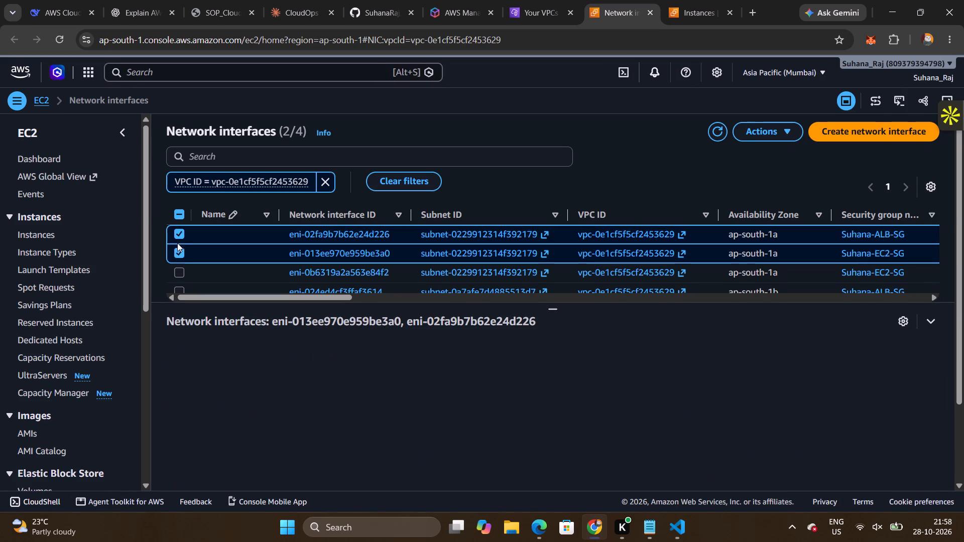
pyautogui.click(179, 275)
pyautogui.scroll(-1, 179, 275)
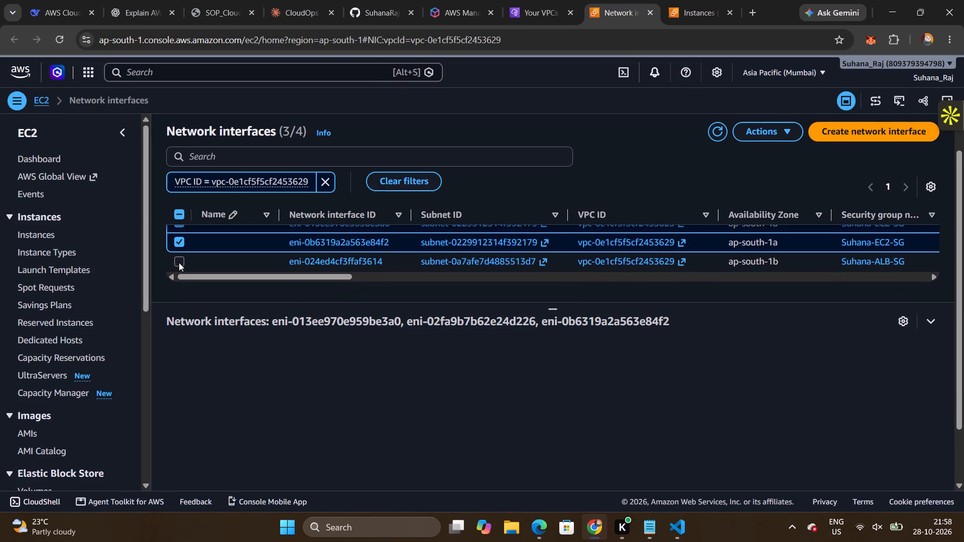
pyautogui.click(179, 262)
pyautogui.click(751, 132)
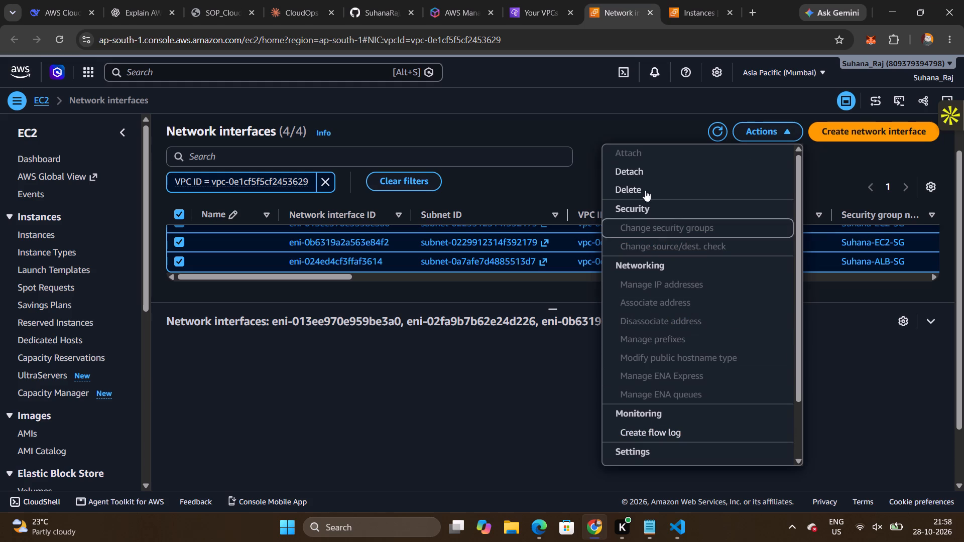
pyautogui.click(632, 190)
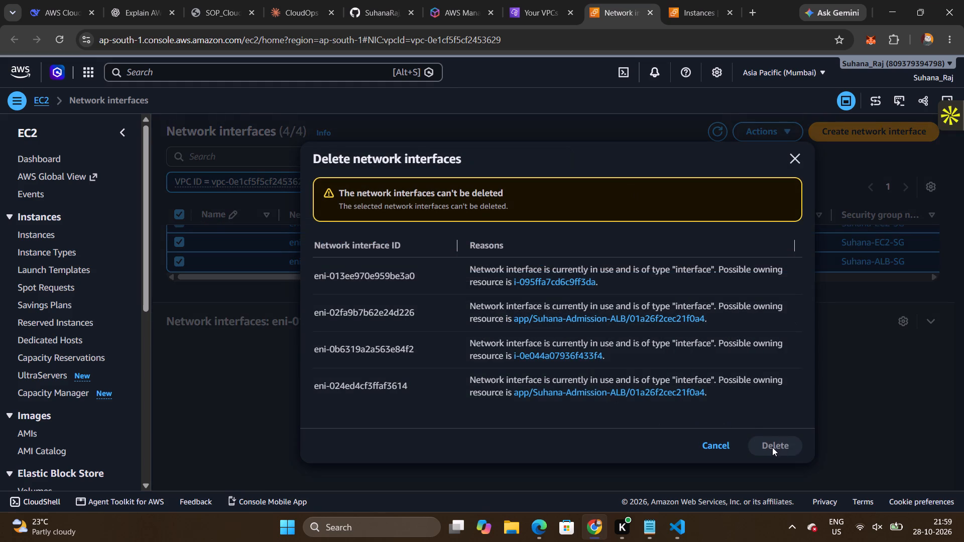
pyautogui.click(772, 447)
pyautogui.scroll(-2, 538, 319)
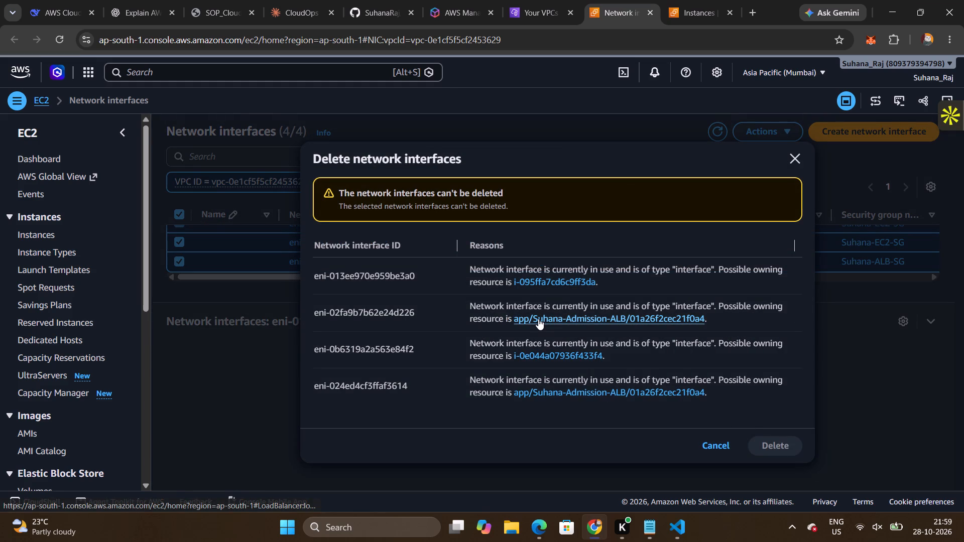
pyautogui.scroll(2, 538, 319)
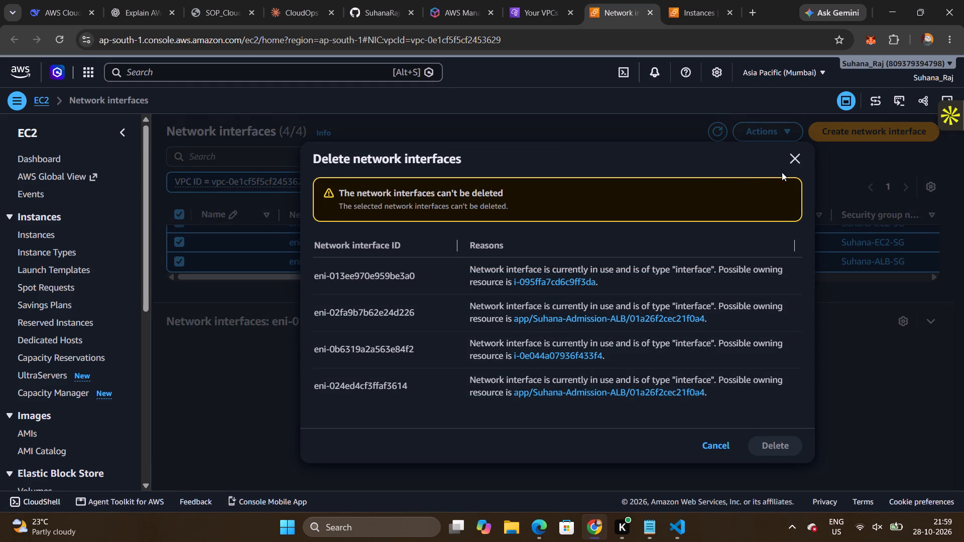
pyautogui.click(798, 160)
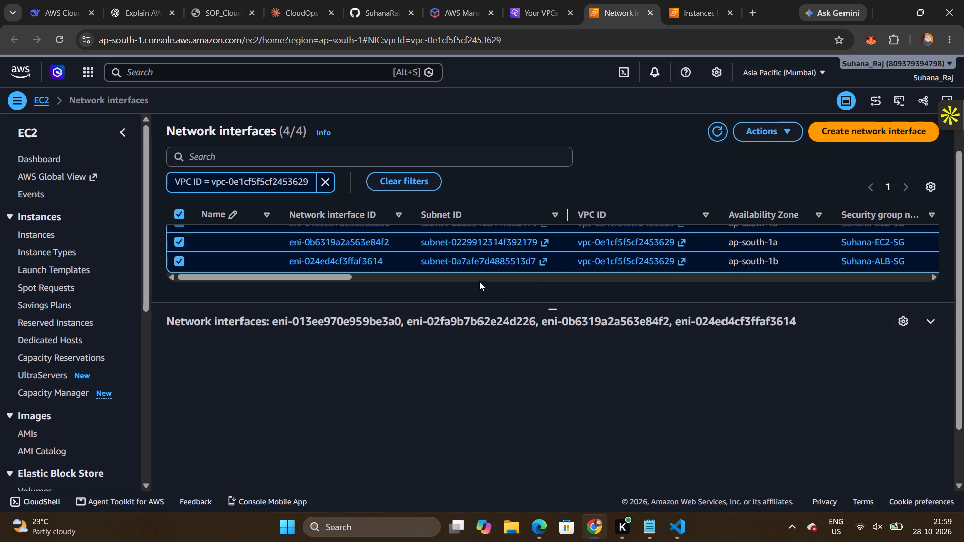
# Examine the VPC's network interfaces, including their security groups, descriptions, instance IDs and status.
pyautogui.scroll(1, 471, 265)
pyautogui.scroll(1, 398, 256)
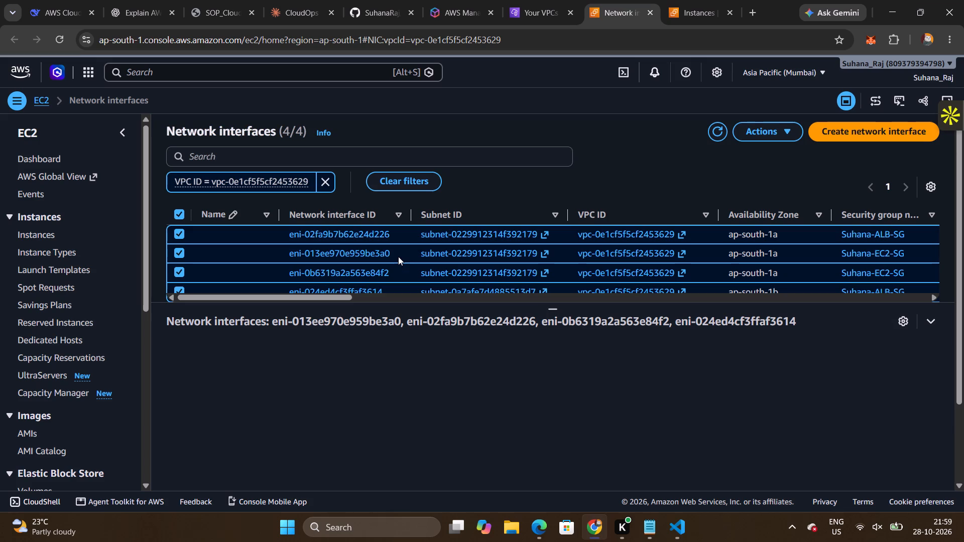
pyautogui.scroll(1, 398, 256)
pyautogui.hscroll(-4, 398, 256)
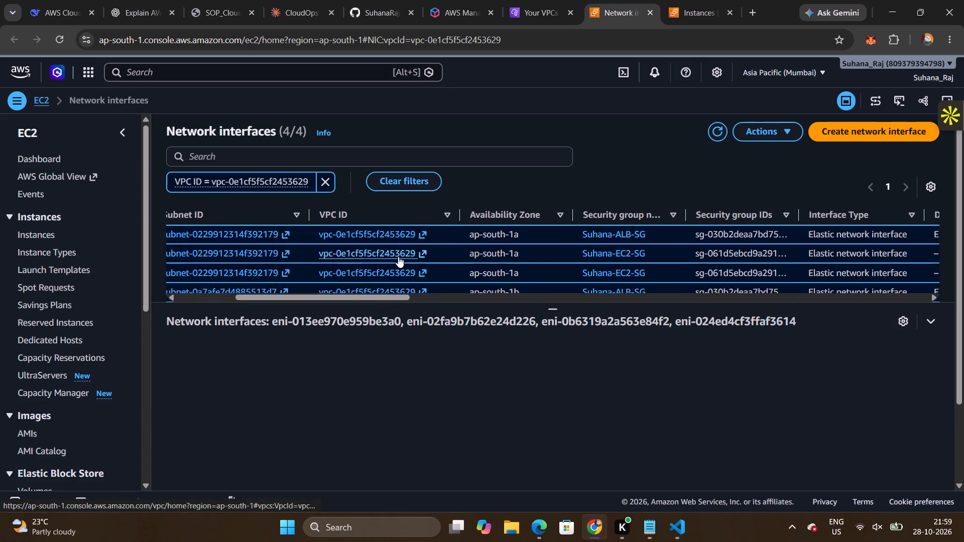
pyautogui.hscroll(-3, 398, 256)
pyautogui.hscroll(5, 398, 256)
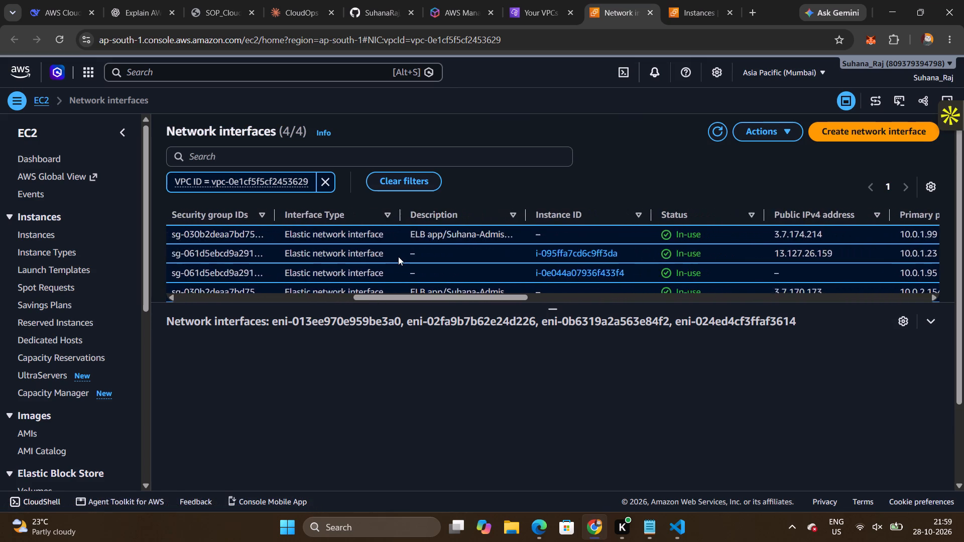
pyautogui.hscroll(6, 398, 256)
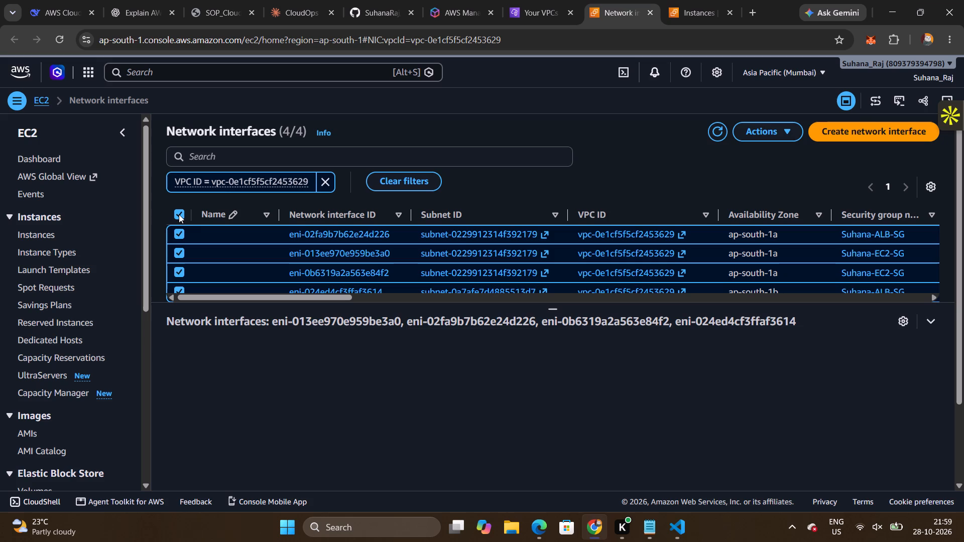
# Deselect all network interfaces, enlarge the list area and clear the VPC ID filter.
pyautogui.click(179, 214)
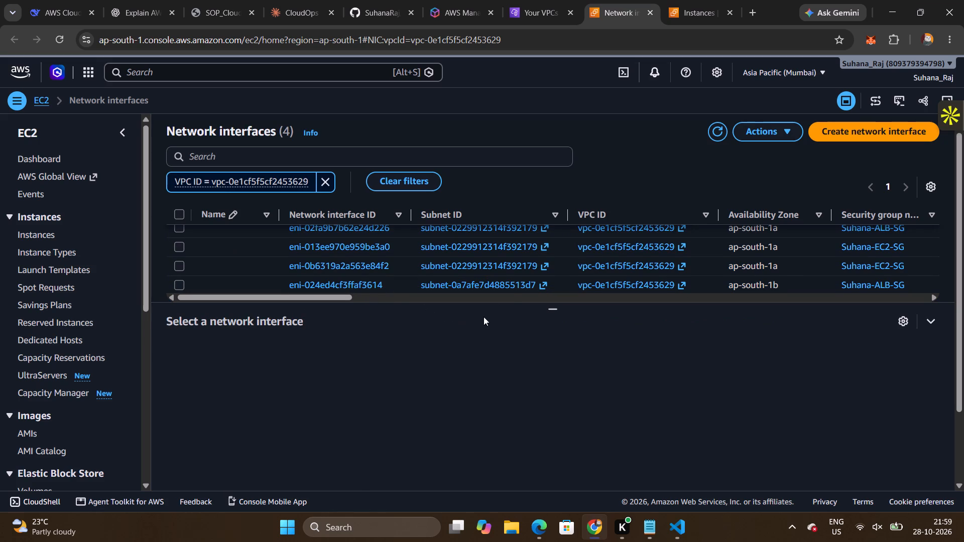
pyautogui.moveTo(553, 308); pyautogui.dragTo(531, 451)
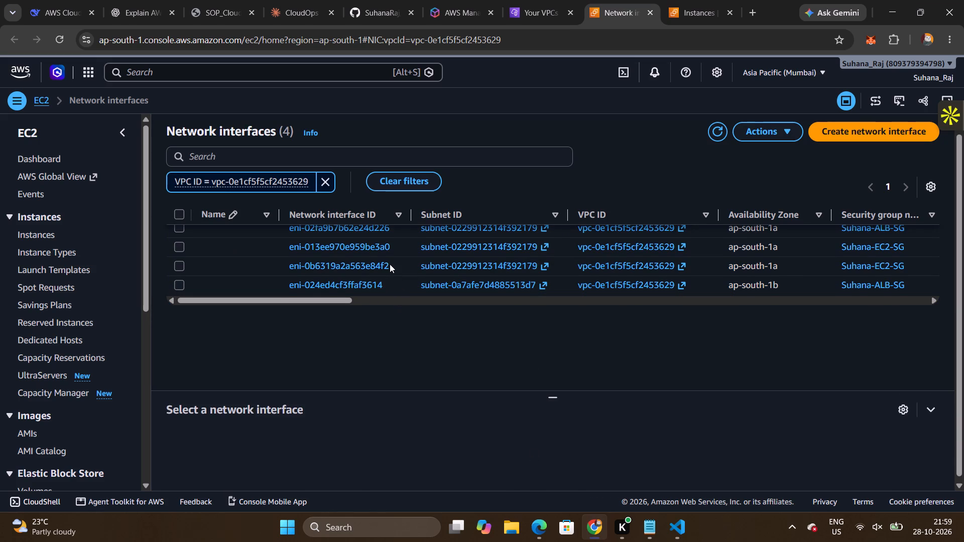
pyautogui.scroll(2, 390, 264)
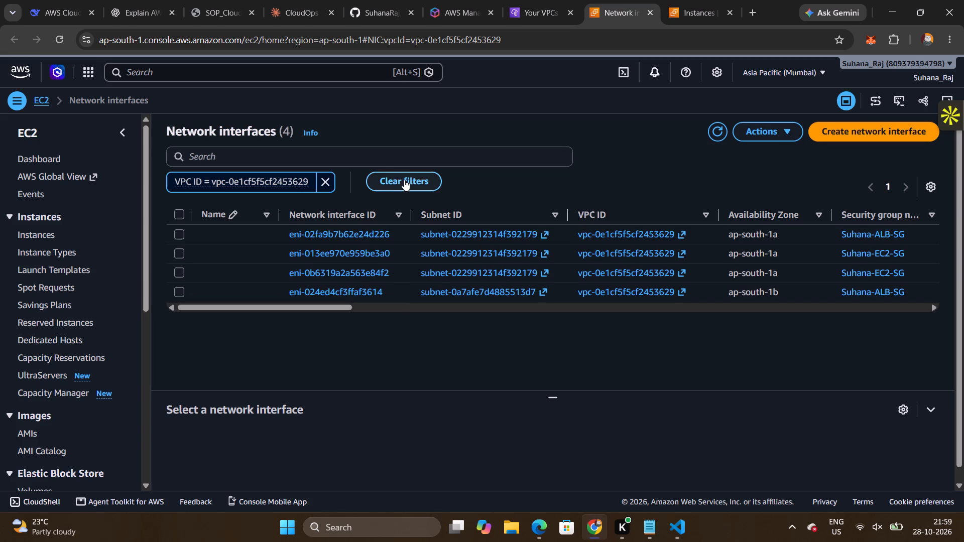
pyautogui.click(404, 180)
pyautogui.hscroll(-2, 395, 219)
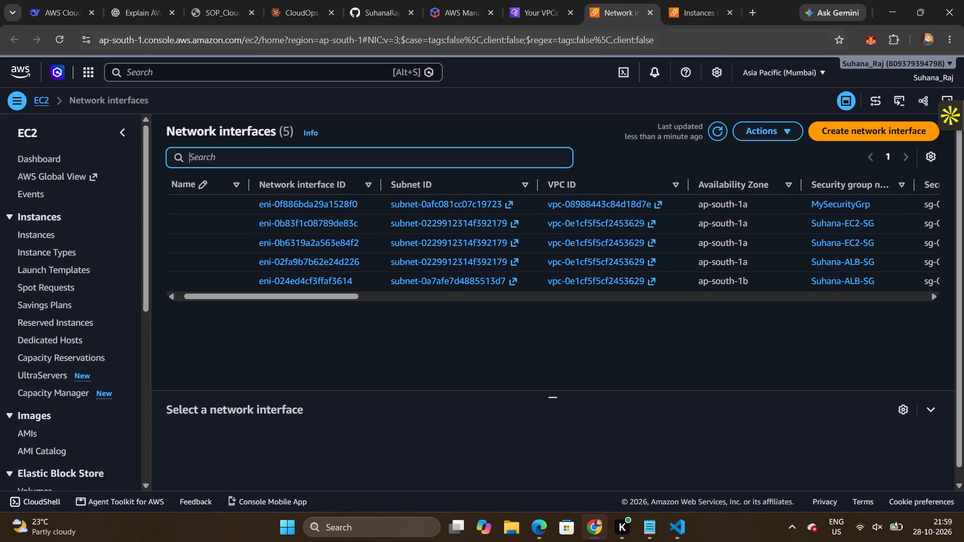
# Return to the Suhana-Admission-VPC deletion dialog, review its blocking instances and network interfaces, and close it.
pyautogui.click(536, 0)
pyautogui.scroll(-3, 522, 259)
pyautogui.scroll(4, 522, 259)
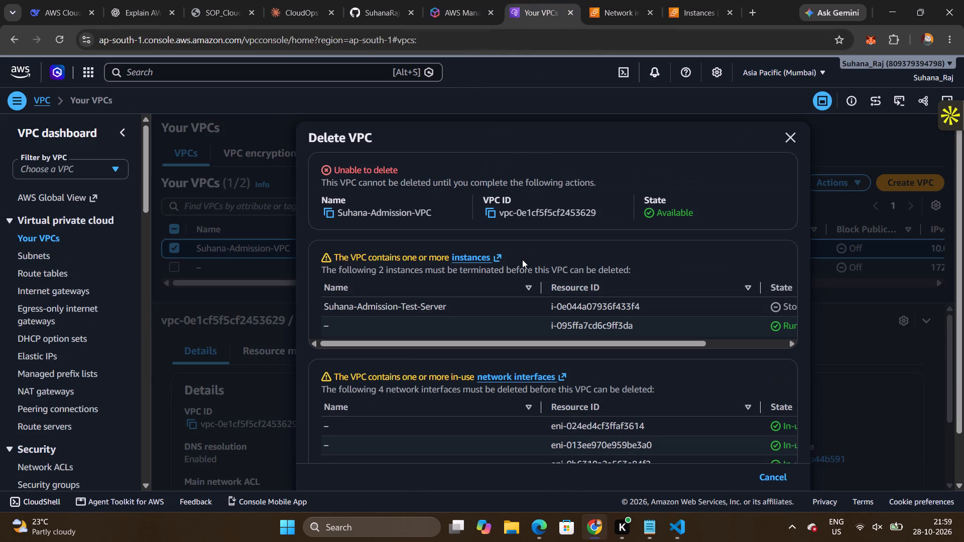
pyautogui.scroll(-2, 522, 259)
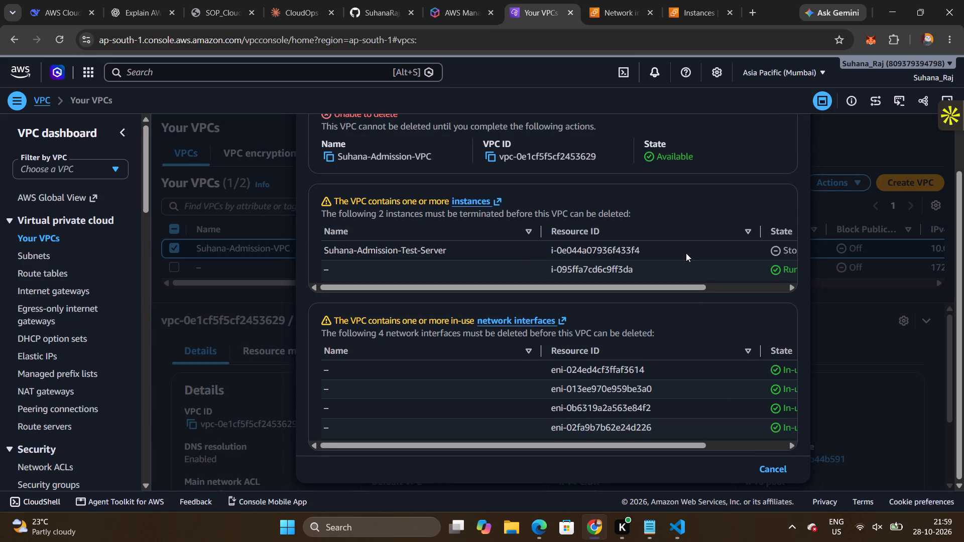
pyautogui.scroll(-2, 686, 252)
pyautogui.scroll(2, 686, 252)
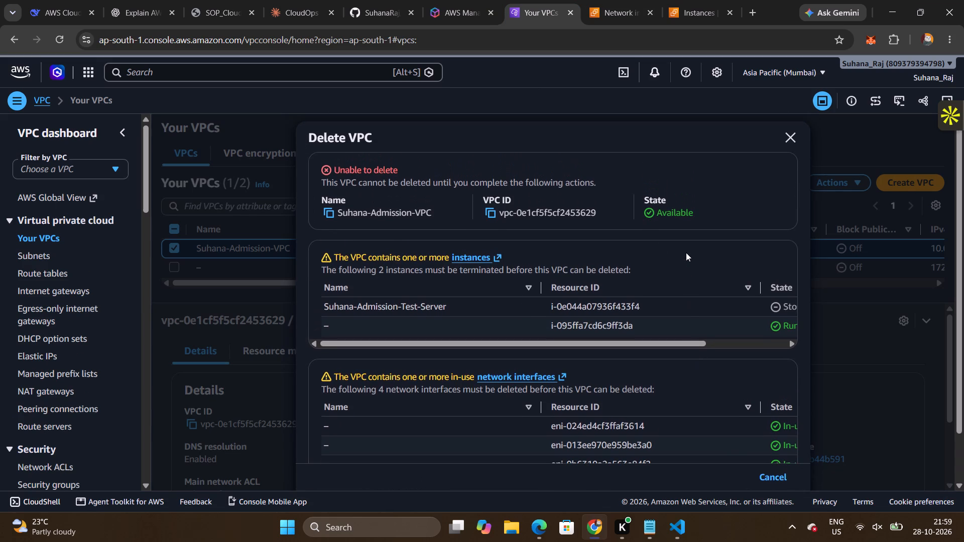
pyautogui.scroll(1, 686, 252)
pyautogui.hscroll(-5, 654, 319)
pyautogui.hscroll(2, 654, 319)
pyautogui.click(790, 142)
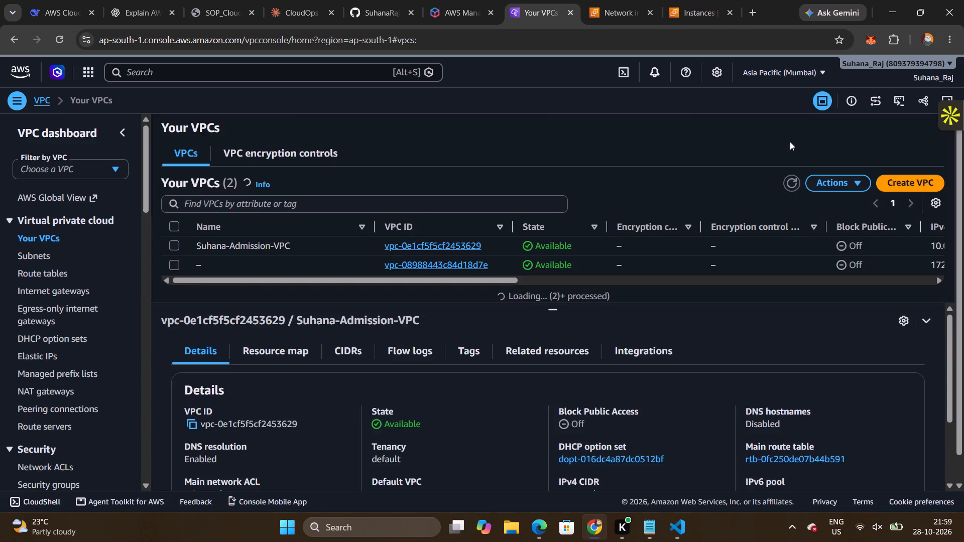
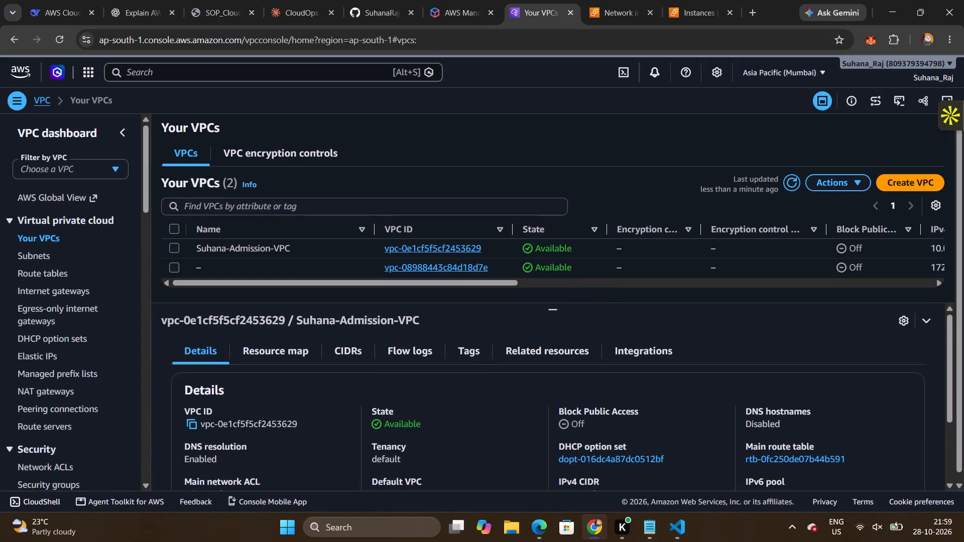
# Start deleting Suhana-Admission-VPC, review the instances and network interfaces that block the deletion, and close the dialog.
pyautogui.click(174, 248)
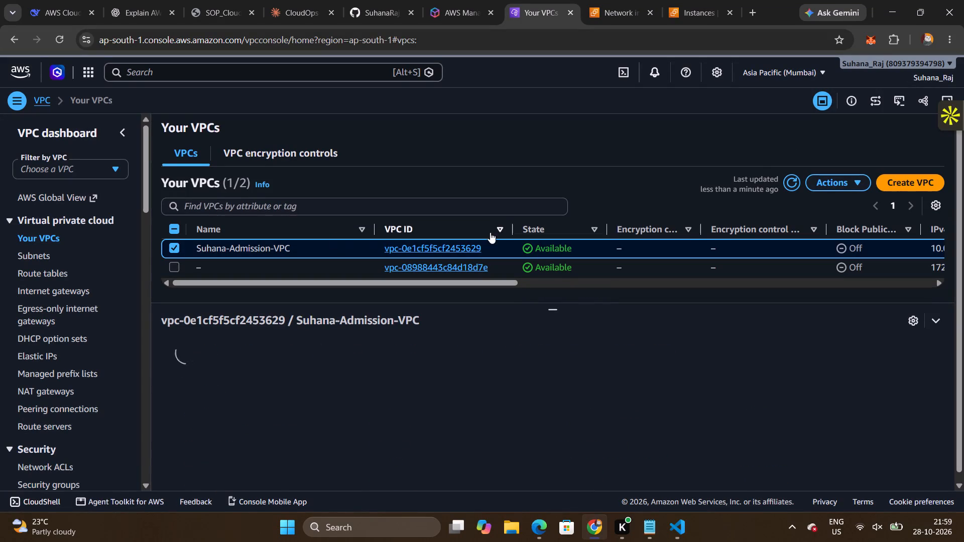
pyautogui.click(839, 178)
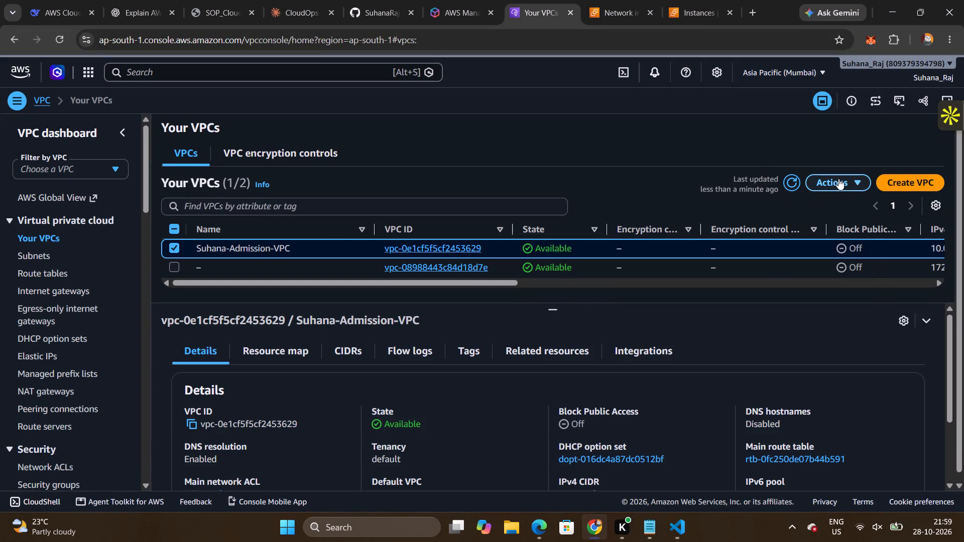
pyautogui.click(753, 325)
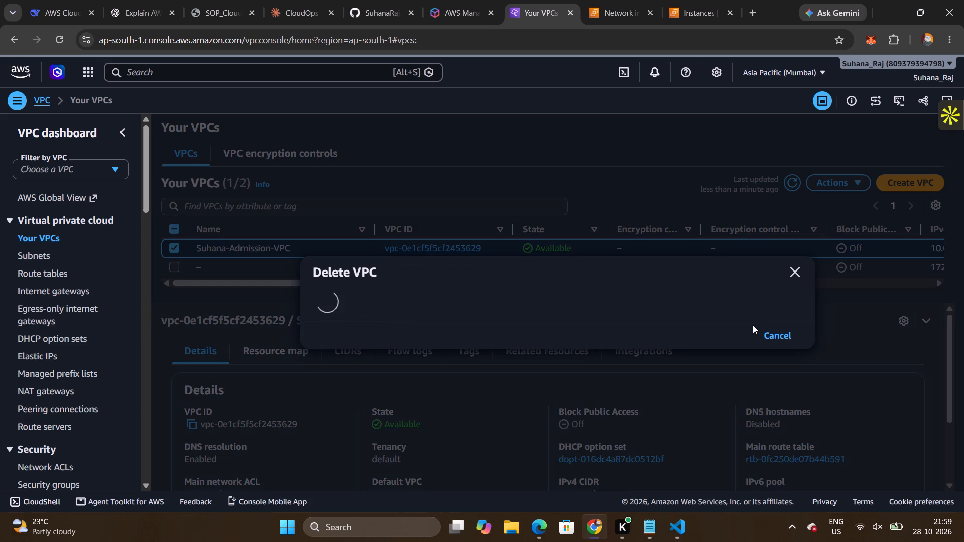
pyautogui.hscroll(-3, 609, 302)
pyautogui.hscroll(2, 609, 302)
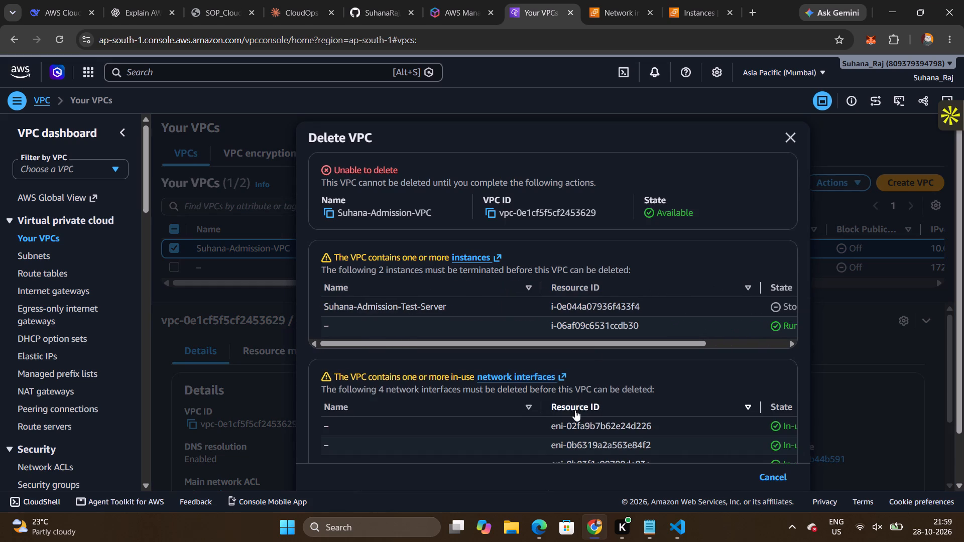
pyautogui.scroll(-1, 570, 431)
pyautogui.hscroll(-3, 570, 431)
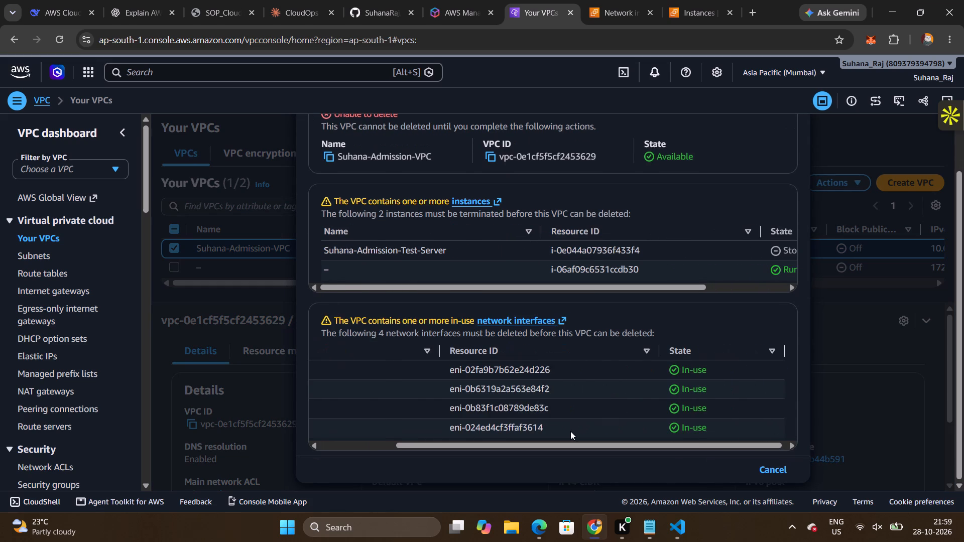
pyautogui.hscroll(4, 570, 431)
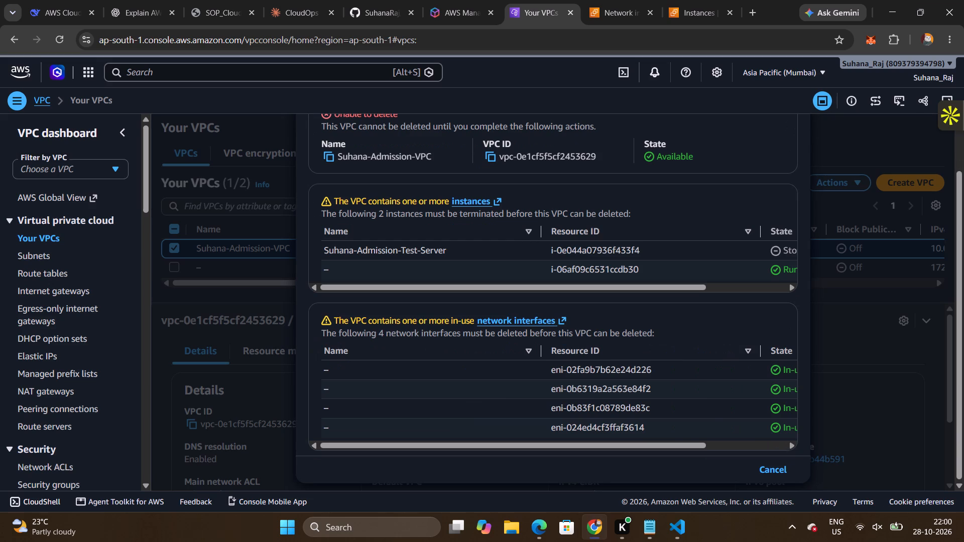
pyautogui.scroll(2, 578, 349)
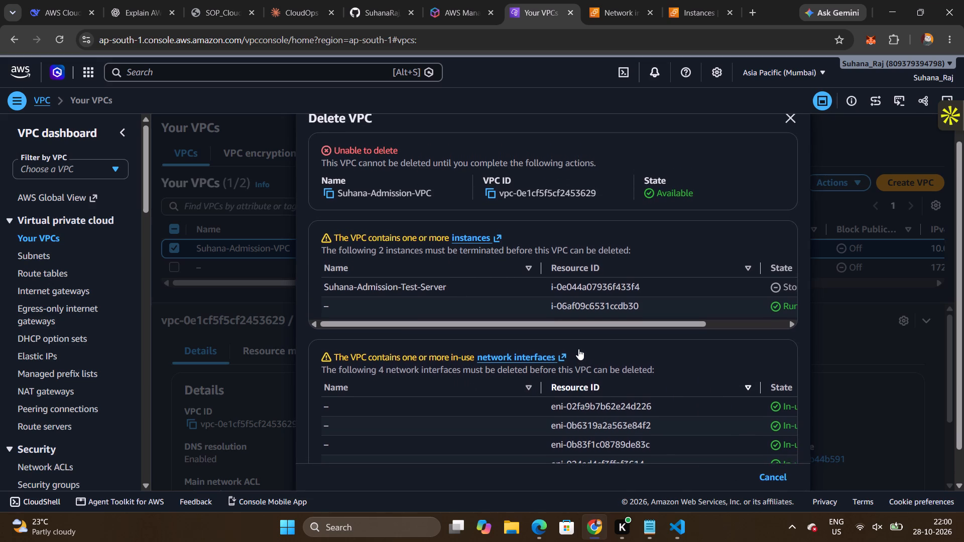
pyautogui.scroll(1, 578, 349)
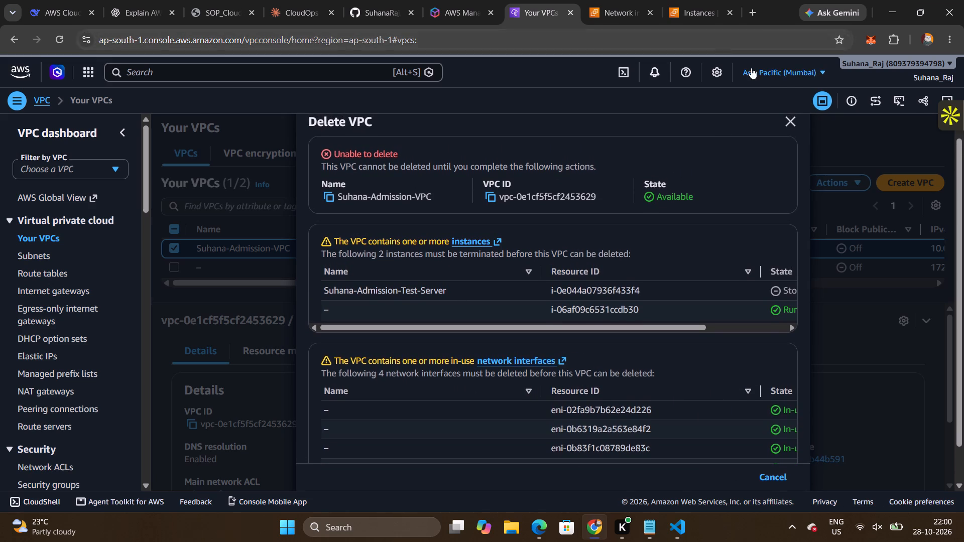
pyautogui.click(790, 121)
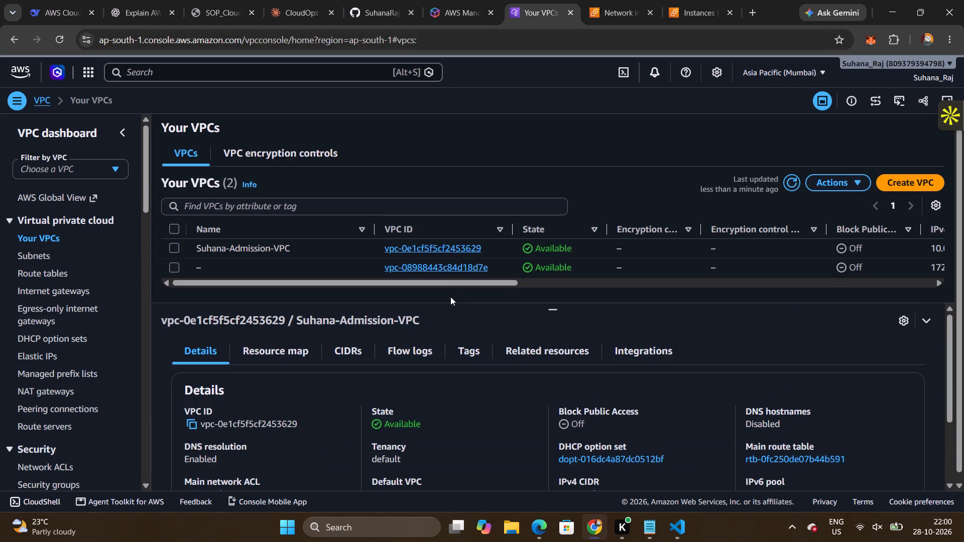
# Look through the VPC list and the details of Suhana-Admission-VPC.
pyautogui.scroll(-5, 450, 296)
pyautogui.scroll(-3, 413, 363)
pyautogui.scroll(4, 413, 363)
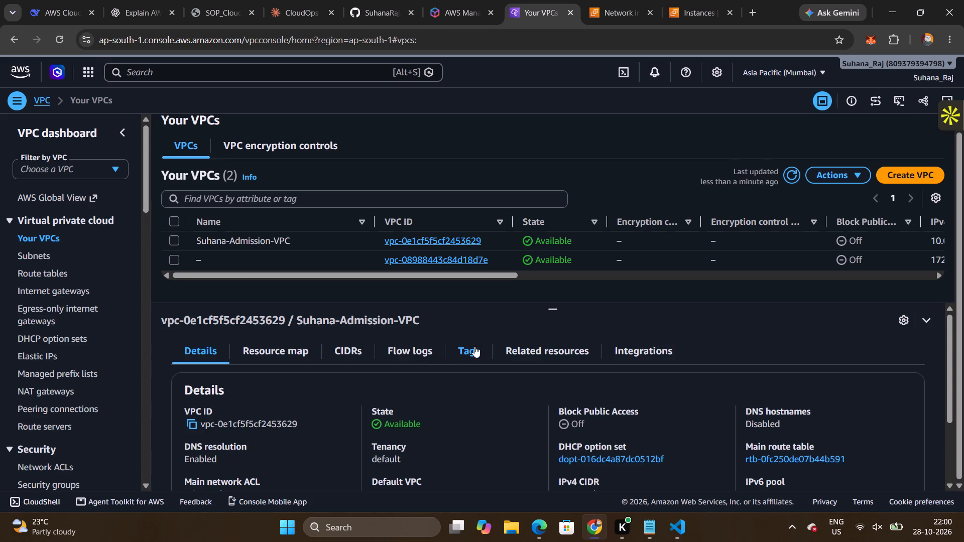
pyautogui.scroll(1, 512, 247)
pyautogui.hscroll(1, 512, 247)
pyautogui.scroll(-1, 494, 307)
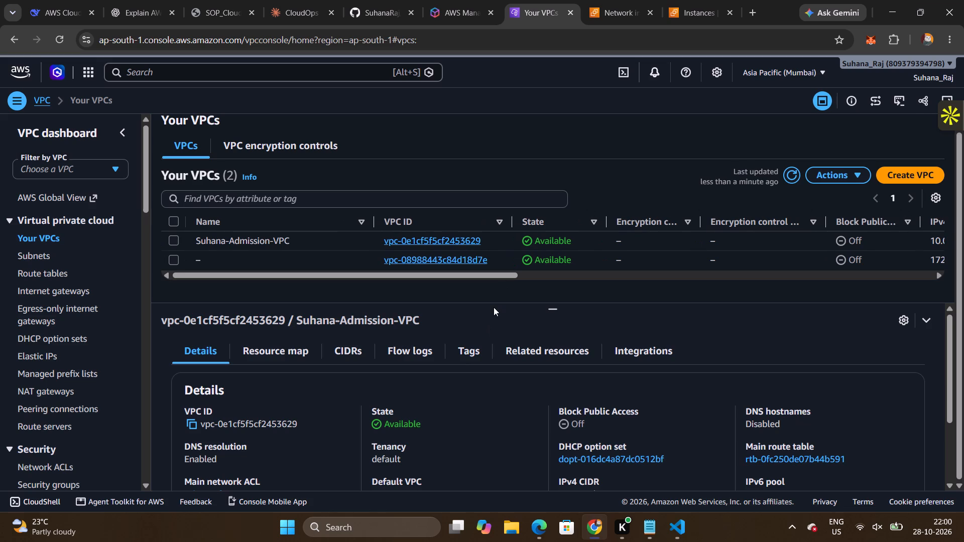
pyautogui.scroll(-3, 494, 307)
pyautogui.scroll(3, 499, 290)
pyautogui.scroll(-4, 499, 290)
pyautogui.scroll(-4, 484, 372)
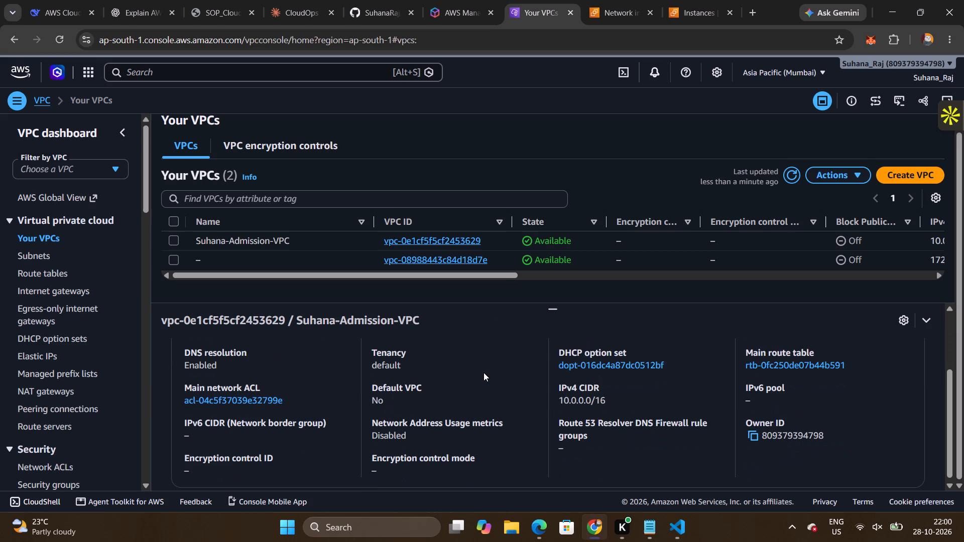
pyautogui.scroll(1, 484, 372)
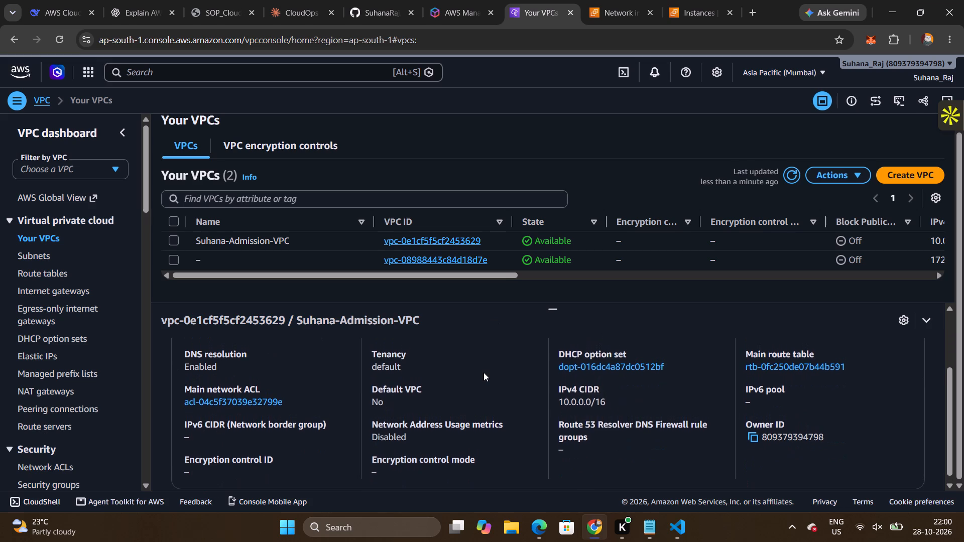
pyautogui.scroll(1, 484, 372)
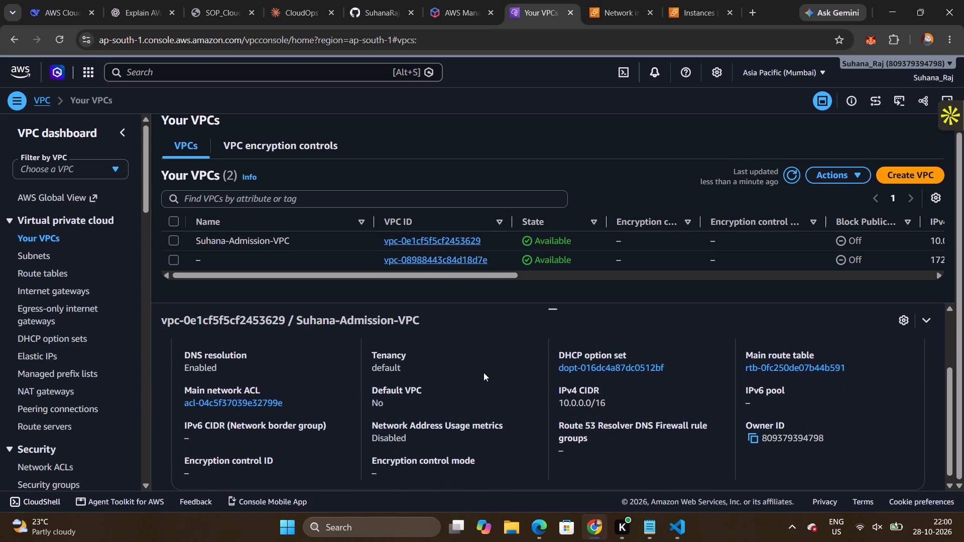
pyautogui.scroll(2, 484, 372)
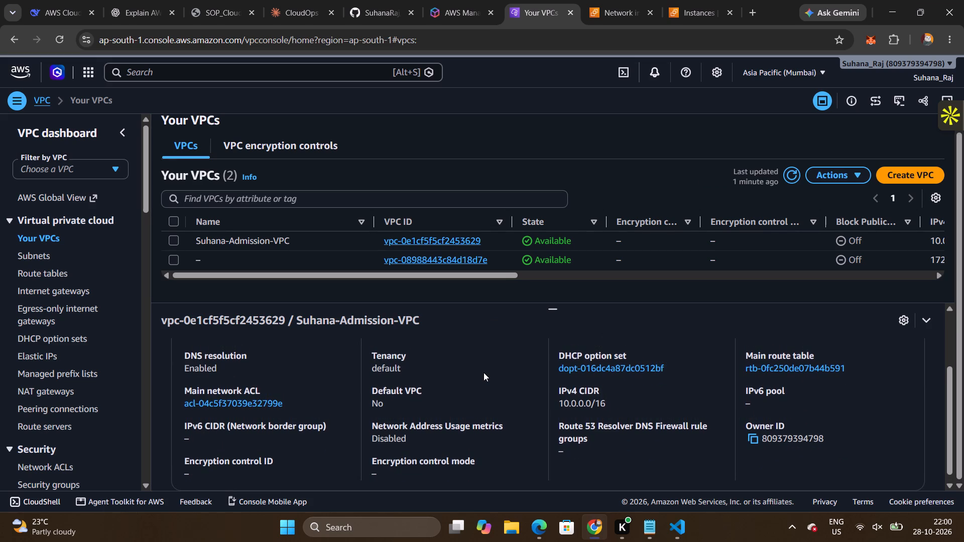
pyautogui.scroll(1, 484, 372)
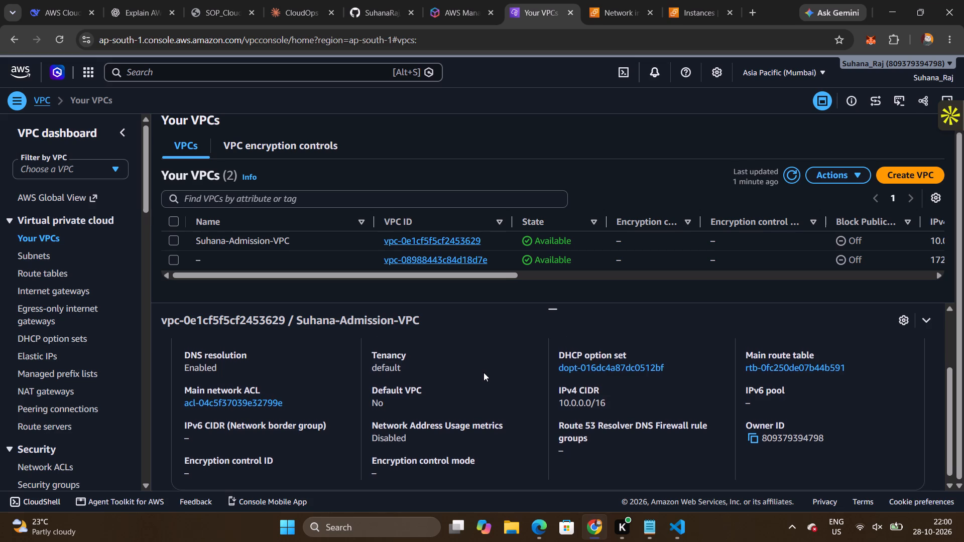
pyautogui.scroll(1, 499, 255)
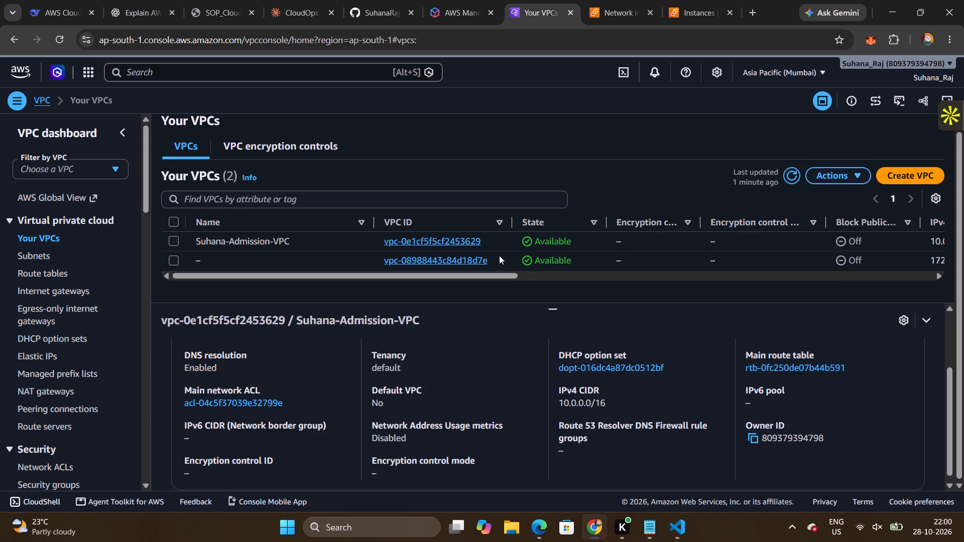
pyautogui.scroll(1, 499, 255)
pyautogui.scroll(2, 476, 348)
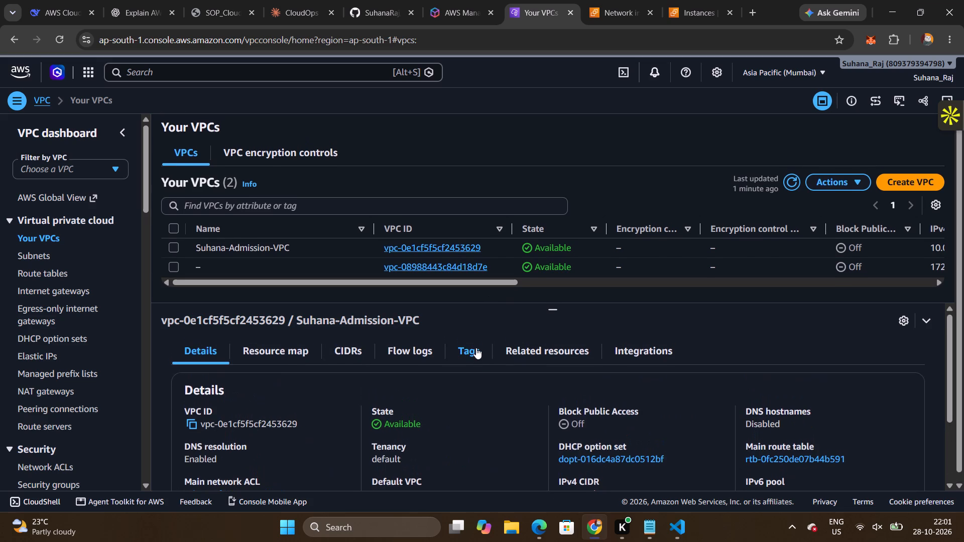
# Start deleting Suhana-Admission-VPC again and review the instances and network interfaces that must be removed first.
pyautogui.click(833, 183)
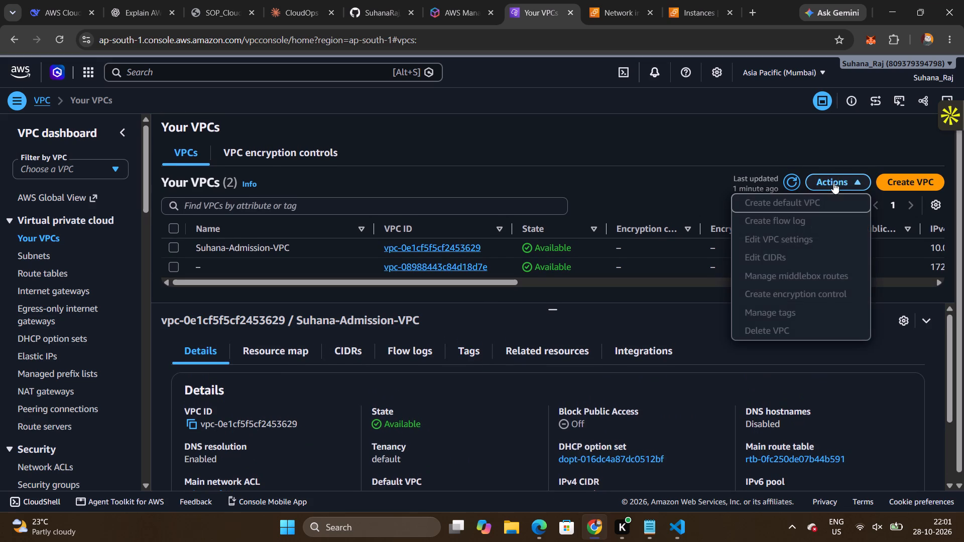
pyautogui.click(172, 249)
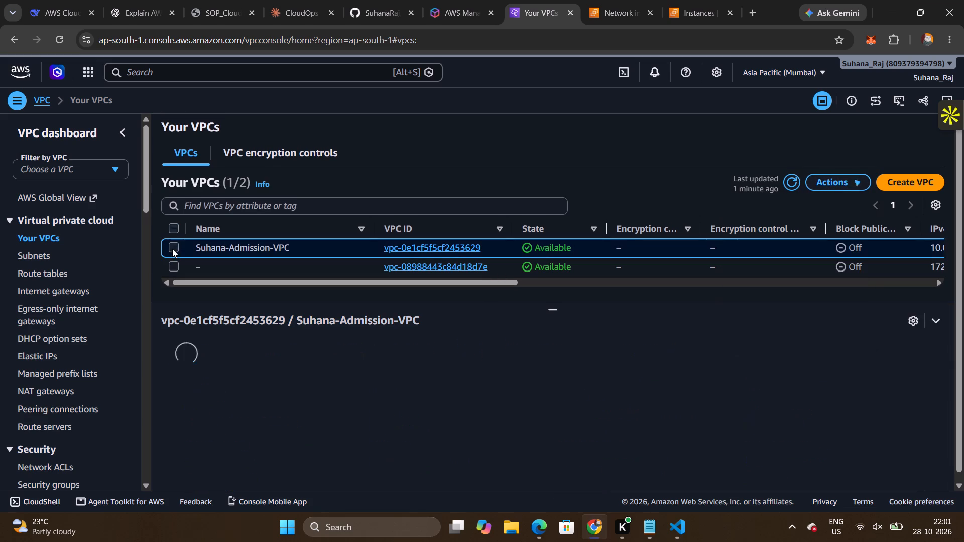
pyautogui.click(820, 185)
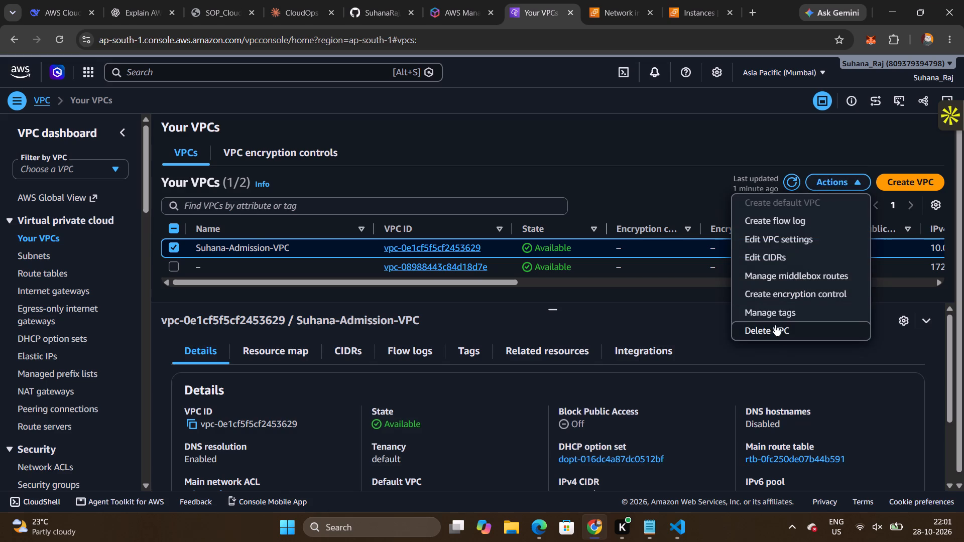
pyautogui.click(770, 330)
pyautogui.scroll(-1, 609, 304)
pyautogui.hscroll(-2, 609, 304)
pyautogui.hscroll(2, 609, 304)
pyautogui.scroll(-2, 578, 362)
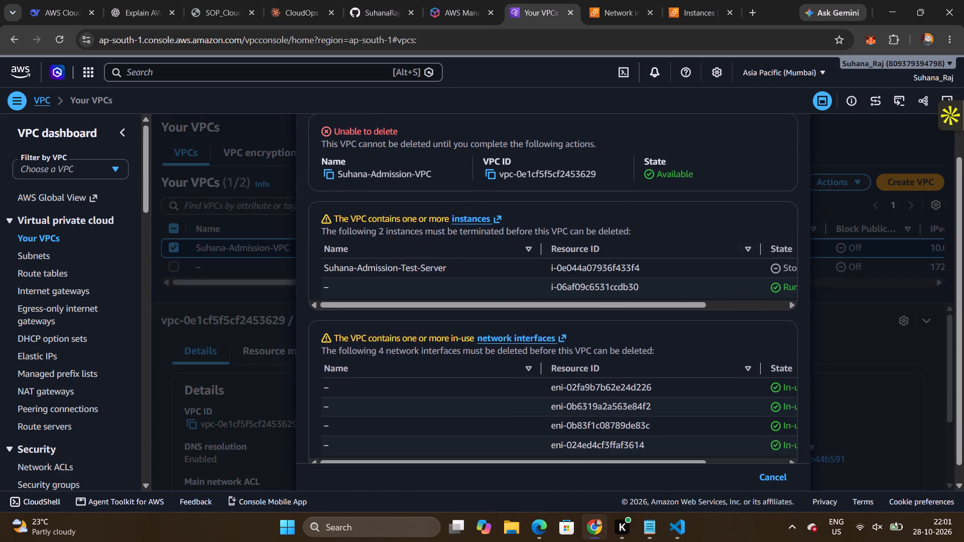
pyautogui.scroll(-1, 578, 362)
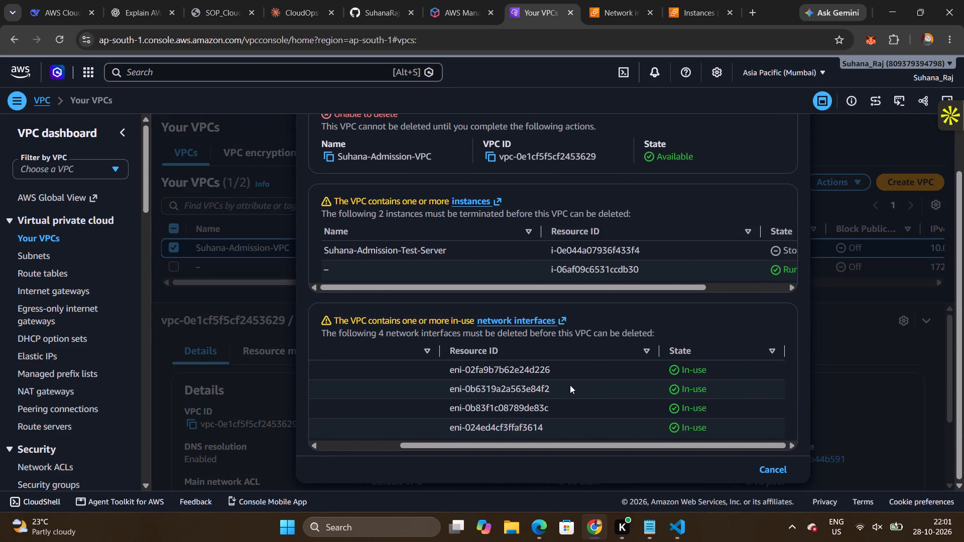
pyautogui.hscroll(6, 570, 385)
pyautogui.scroll(1, 570, 385)
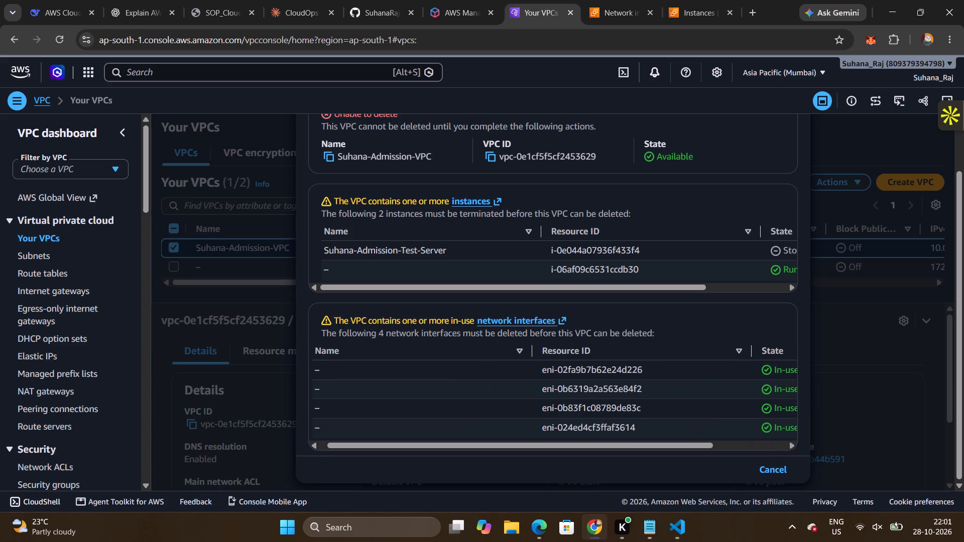
pyautogui.scroll(2, 664, 364)
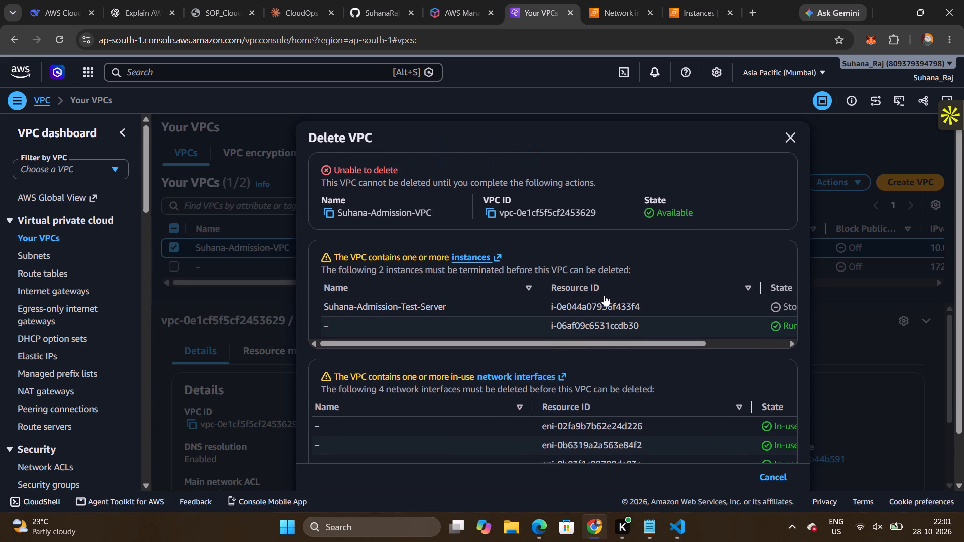
pyautogui.hscroll(1, 604, 295)
pyautogui.hscroll(2, 565, 436)
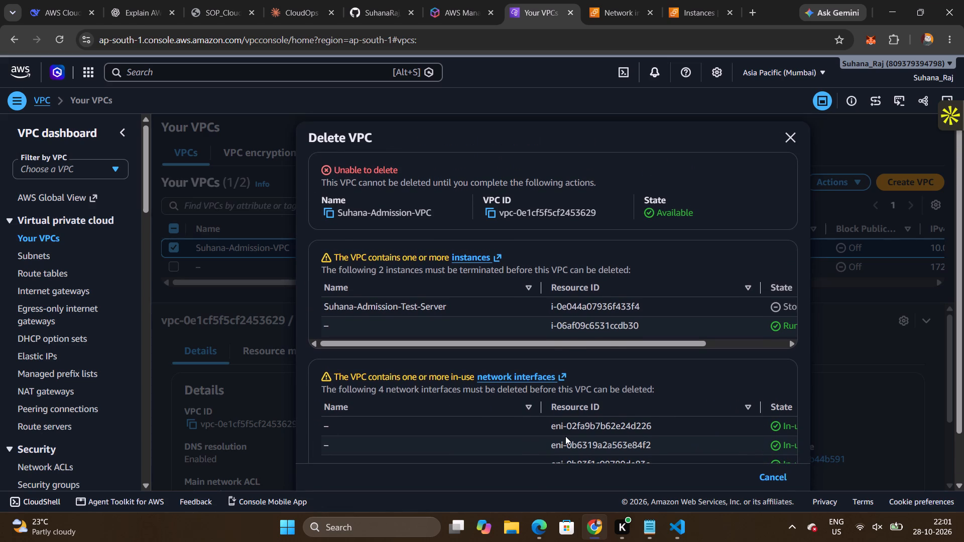
# From the blocked VPC deletion, open its instances and terminate the unnamed running instance i-06af09c6531ccdb30.
pyautogui.click(478, 257)
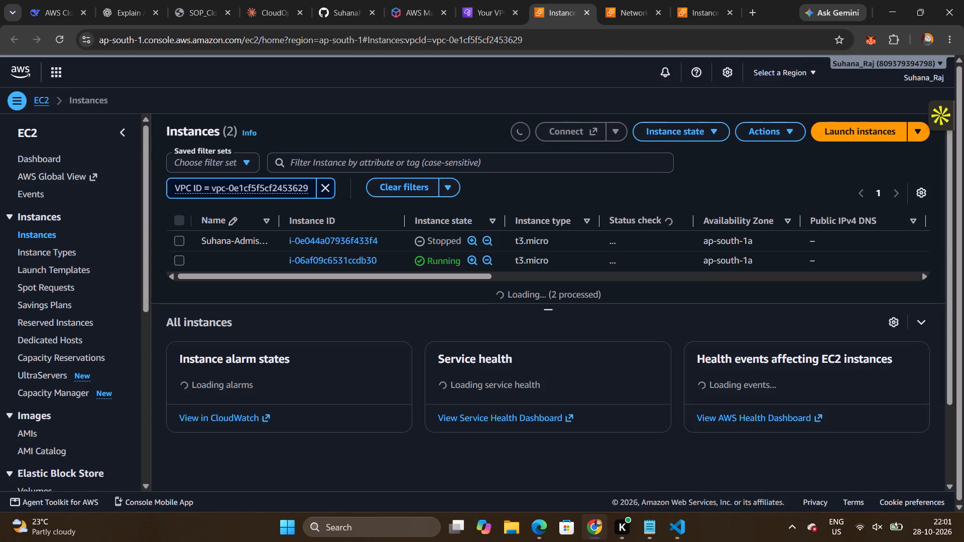
pyautogui.click(175, 260)
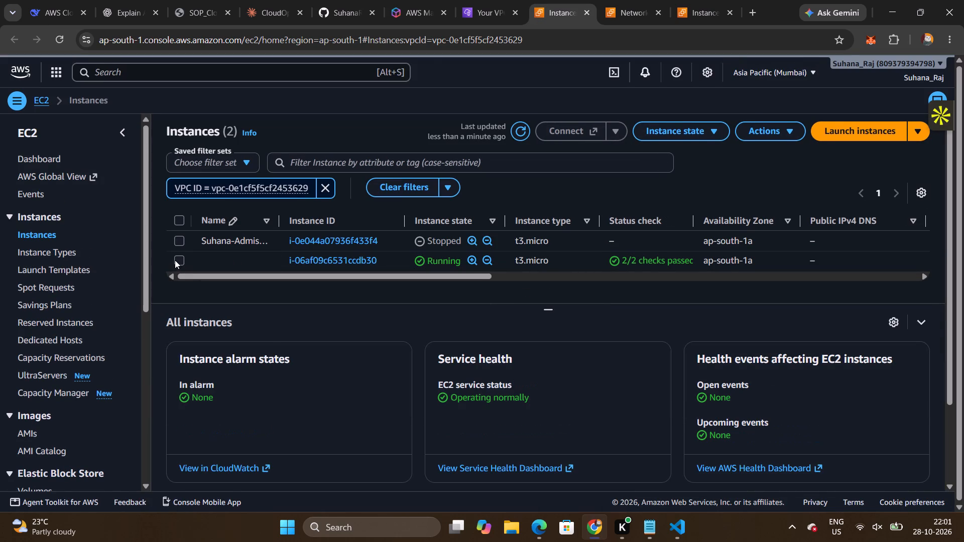
pyautogui.click(703, 131)
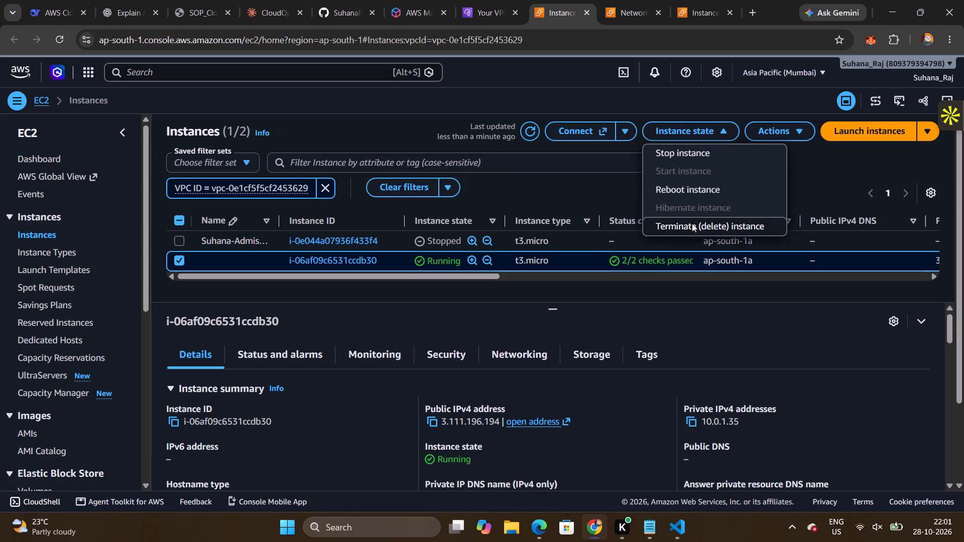
pyautogui.click(692, 223)
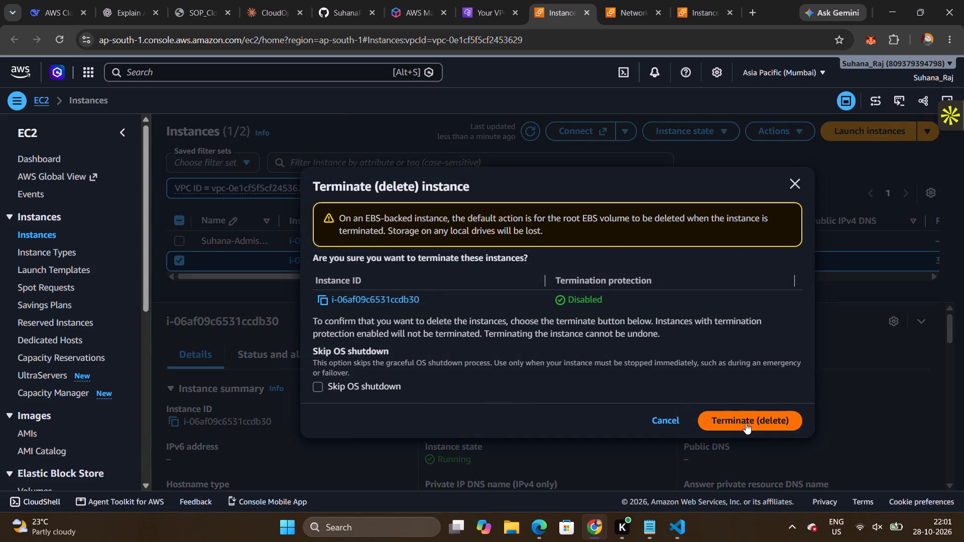
pyautogui.click(746, 423)
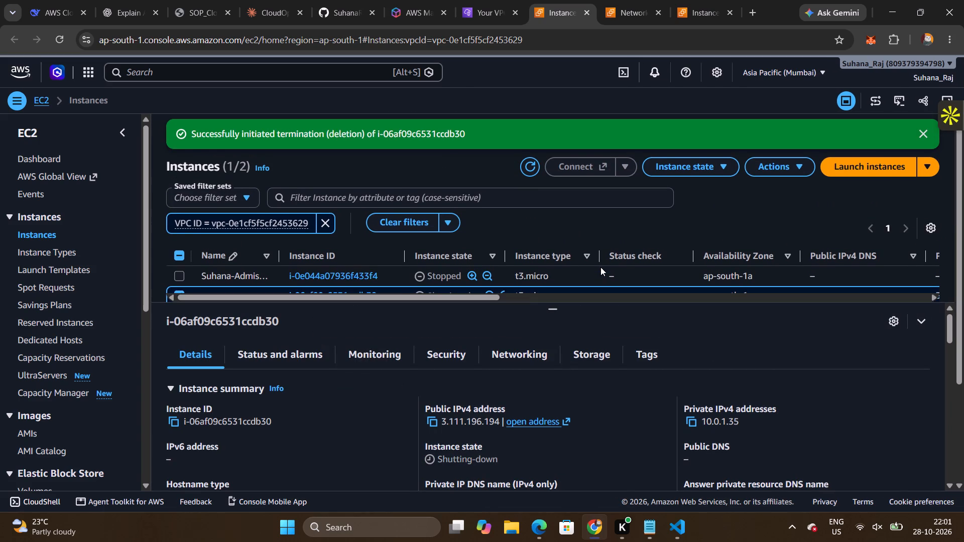
pyautogui.scroll(-2, 600, 267)
pyautogui.scroll(2, 600, 267)
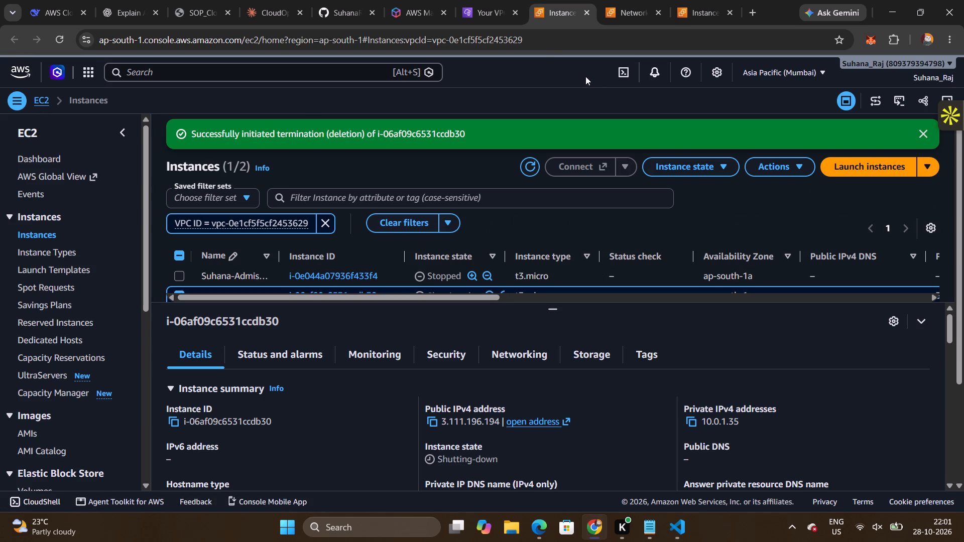
# From the blocked deletion of Suhana-Admission-VPC, open its network interfaces and try to delete eni-02fa9b7b62e24d226.
pyautogui.click(485, 2)
pyautogui.scroll(-1, 513, 305)
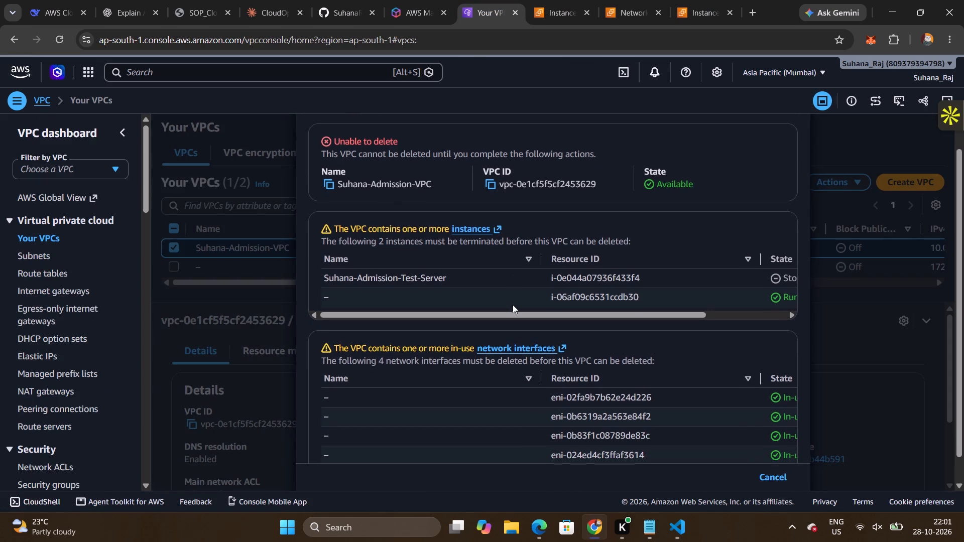
pyautogui.scroll(-1, 513, 305)
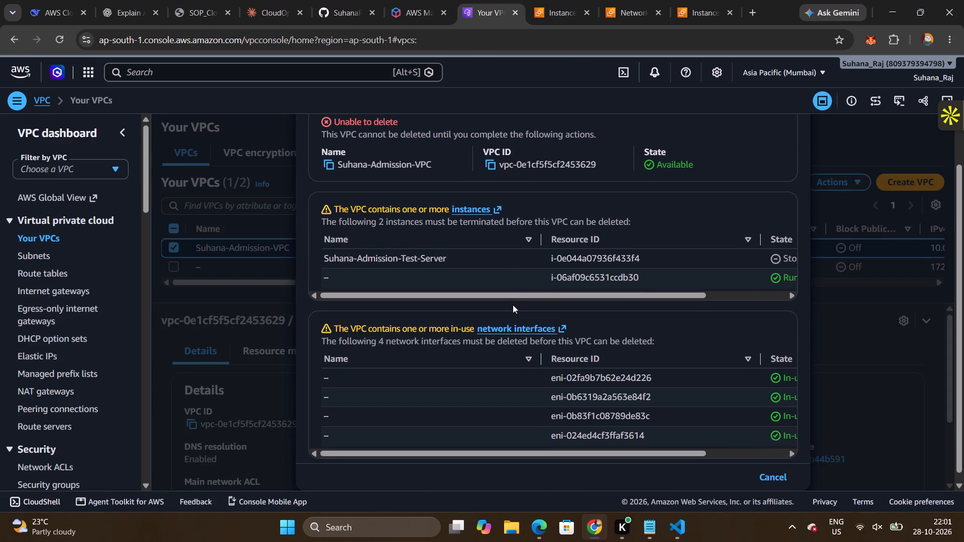
pyautogui.scroll(-1, 513, 305)
pyautogui.scroll(-1, 496, 430)
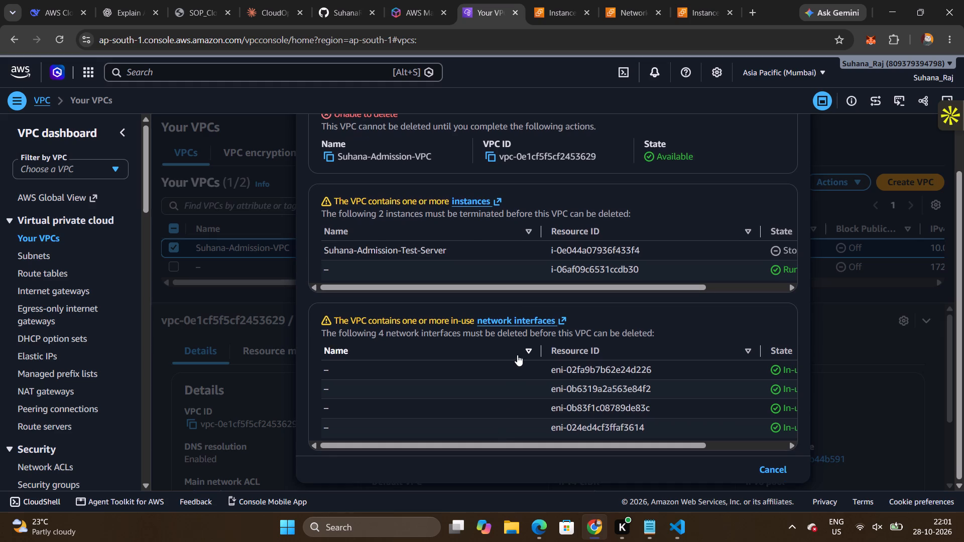
pyautogui.hscroll(-2, 512, 396)
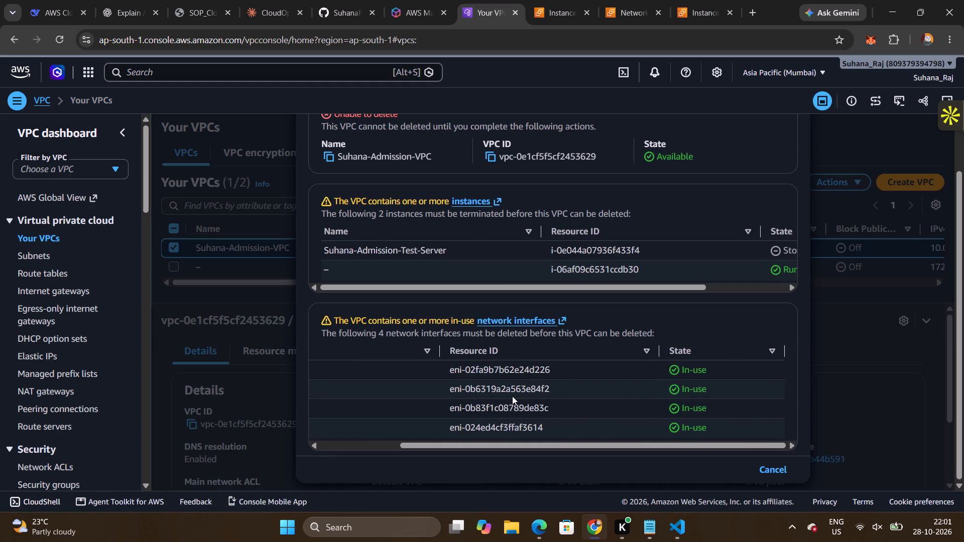
pyautogui.click(546, 318)
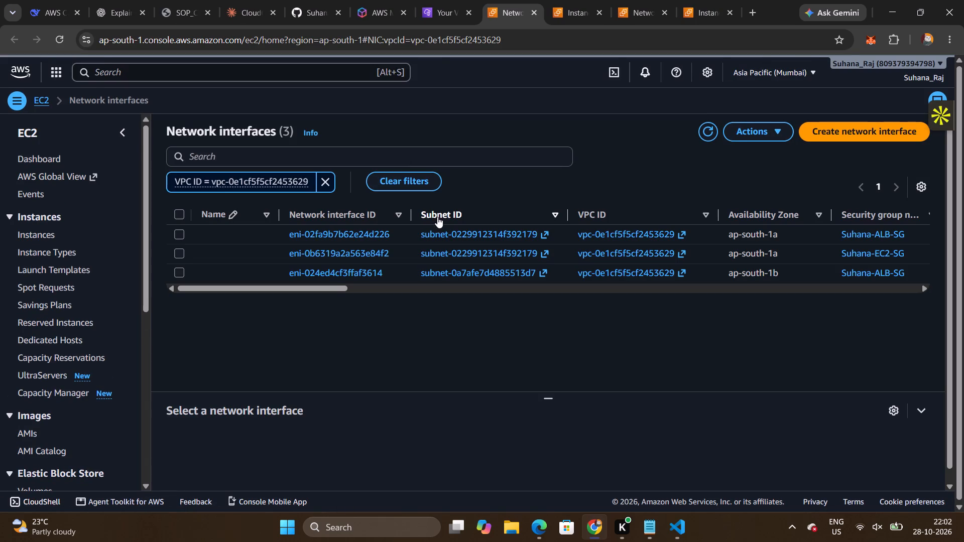
pyautogui.click(180, 235)
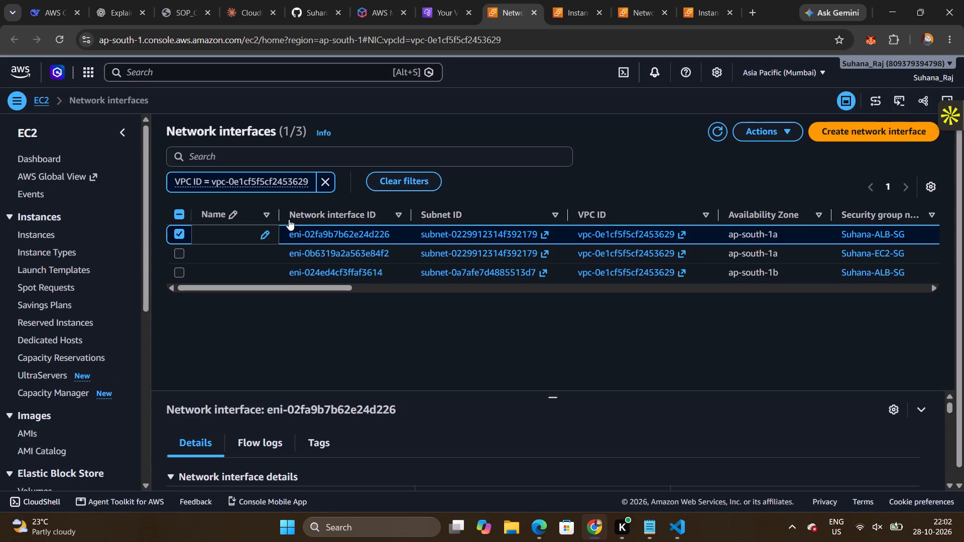
pyautogui.click(773, 133)
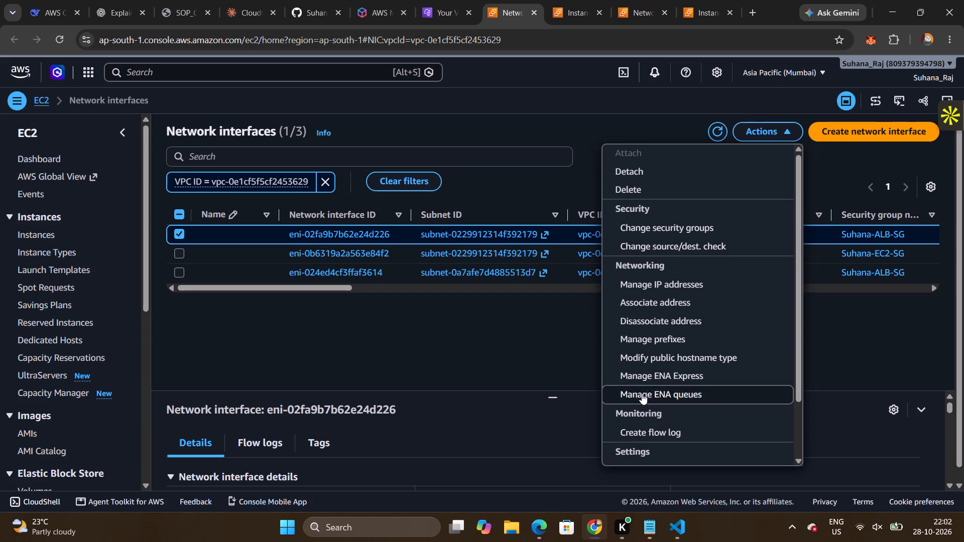
pyautogui.click(644, 190)
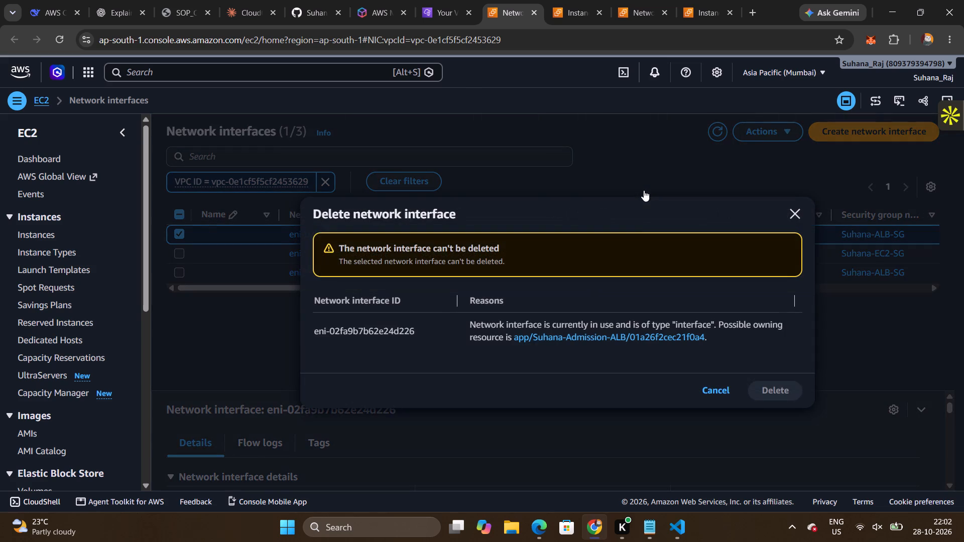
# Open Suhana-Admission-ALB, the load balancer that owns the network interface, and permanently delete it, entering "confirm" as consent.
pyautogui.click(575, 338)
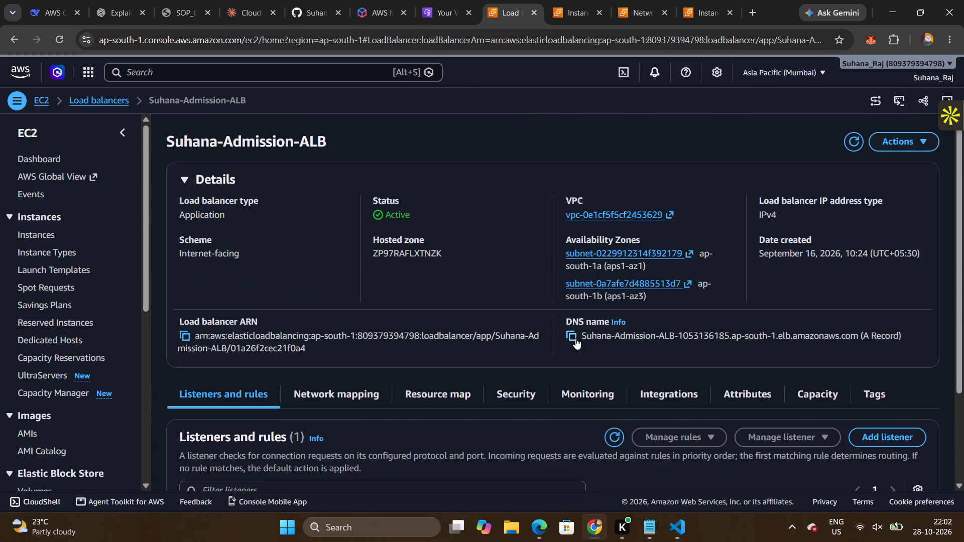
pyautogui.scroll(-1, 542, 328)
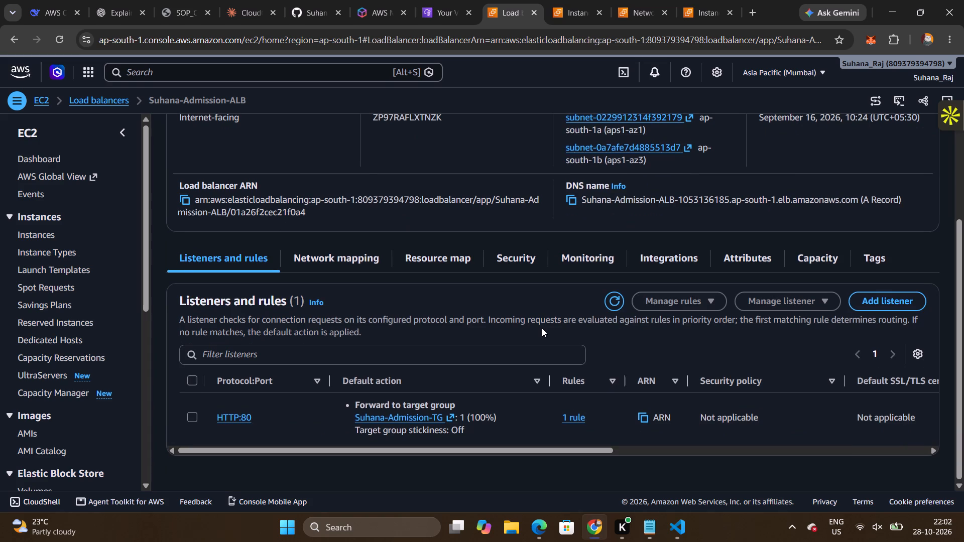
pyautogui.scroll(-1, 542, 328)
pyautogui.scroll(2, 542, 328)
pyautogui.click(880, 144)
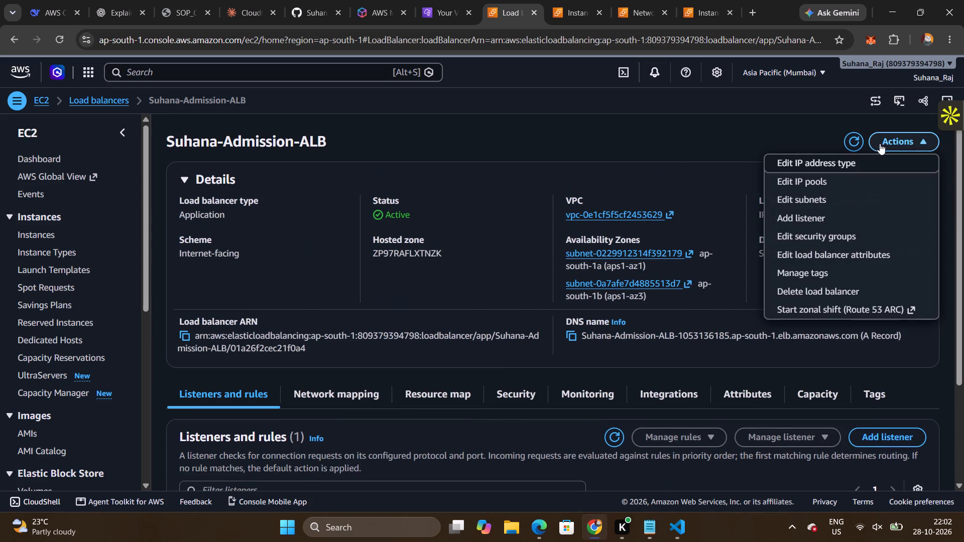
pyautogui.click(807, 285)
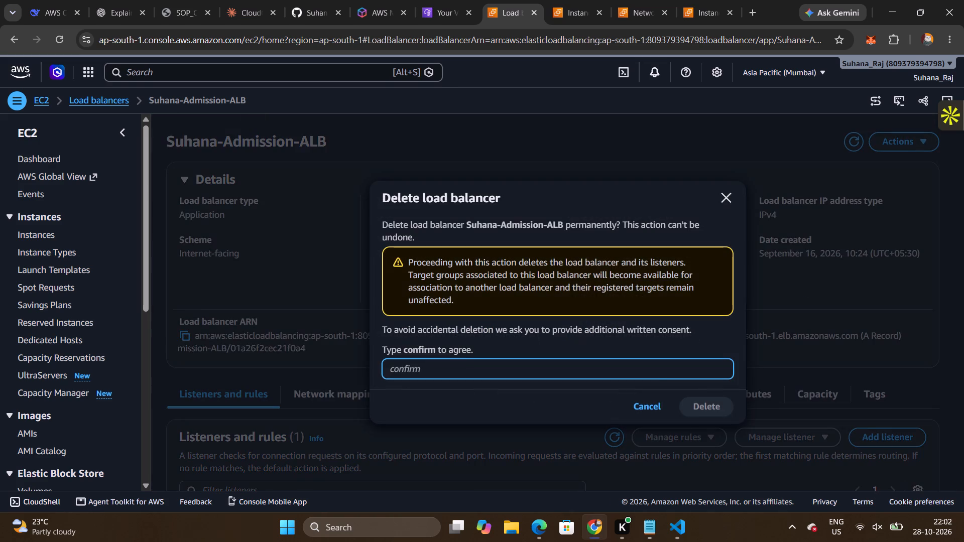
pyautogui.press('v')
pyautogui.press('BackSpace')
pyautogui.write('confirm')
pyautogui.press('Return')
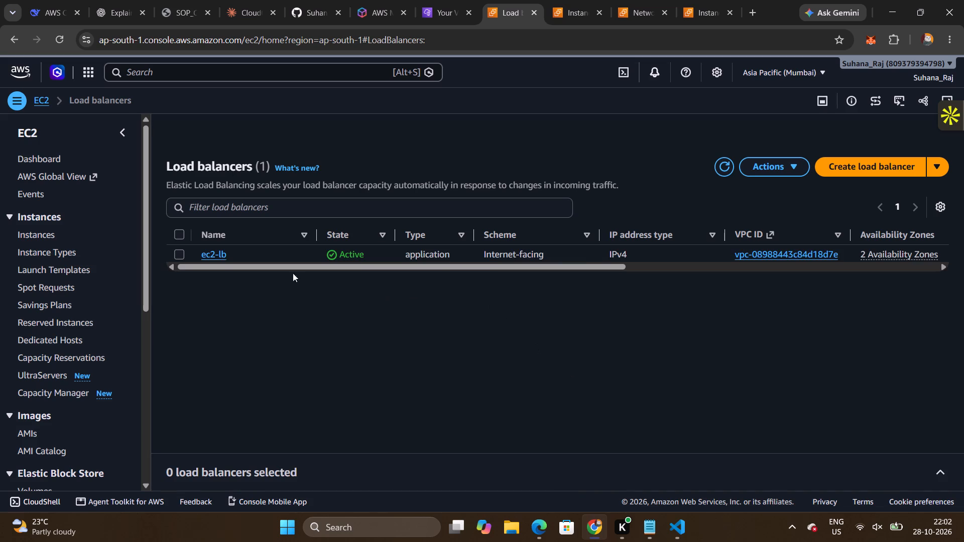
# Permanently delete the load balancer ec2-lb, entering "confirm" as consent.
pyautogui.click(174, 253)
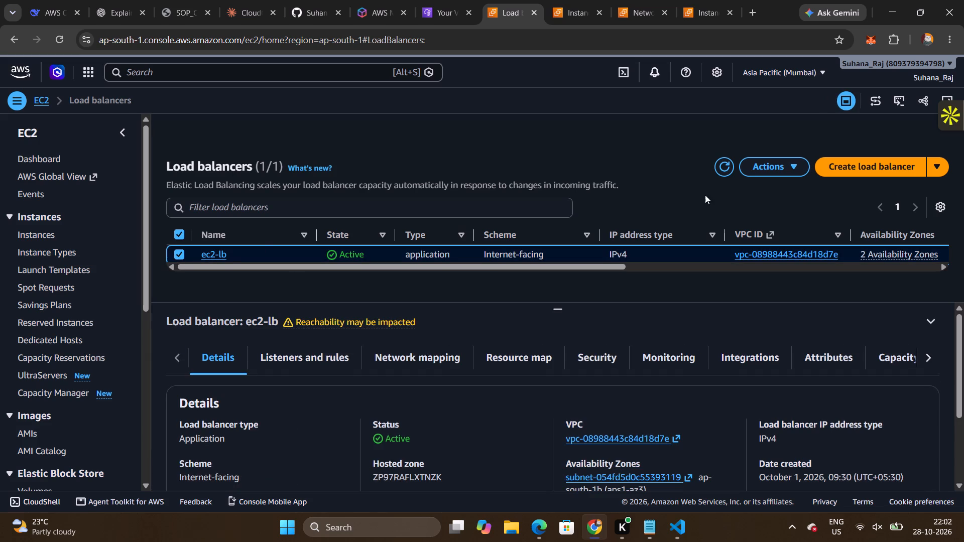
pyautogui.click(773, 164)
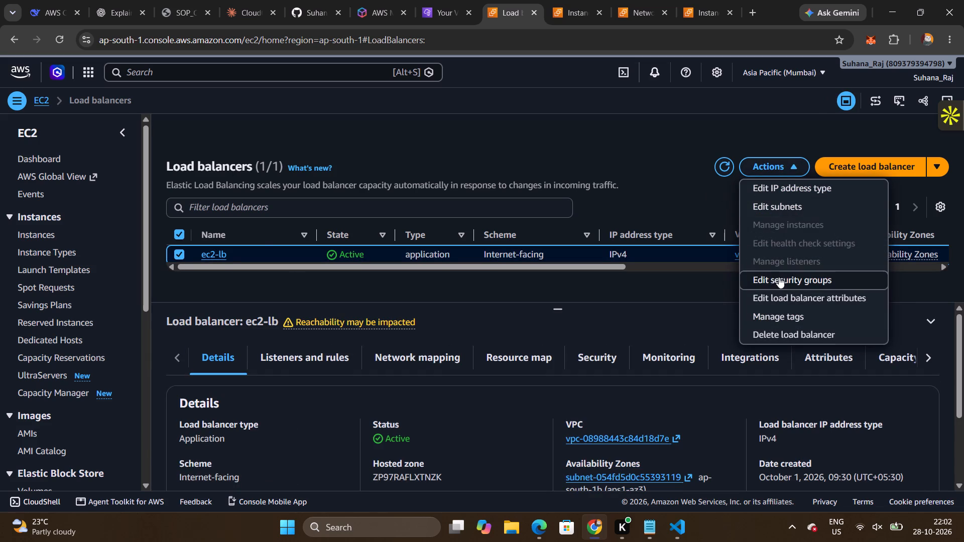
pyautogui.click(780, 331)
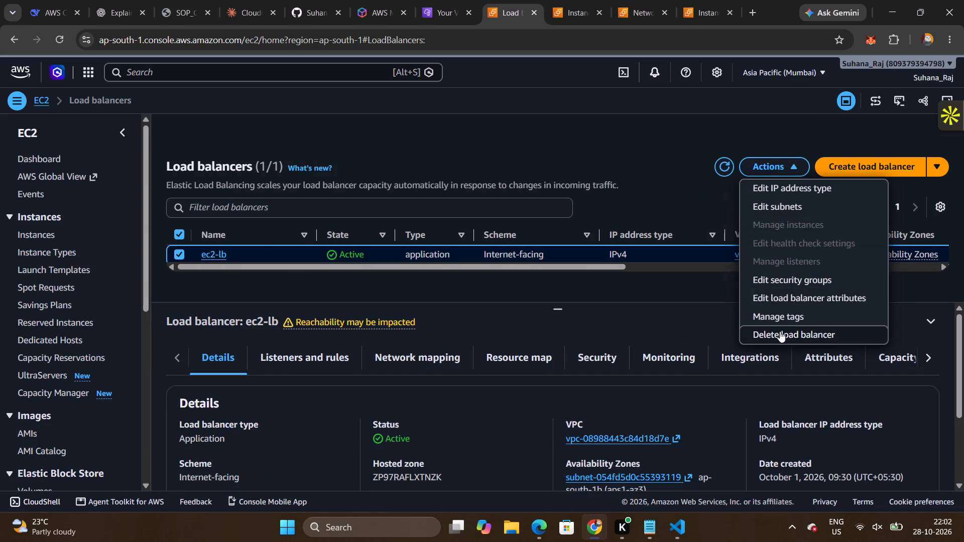
pyautogui.write('confor')
pyautogui.press('BackSpace')
pyautogui.press('BackSpace')
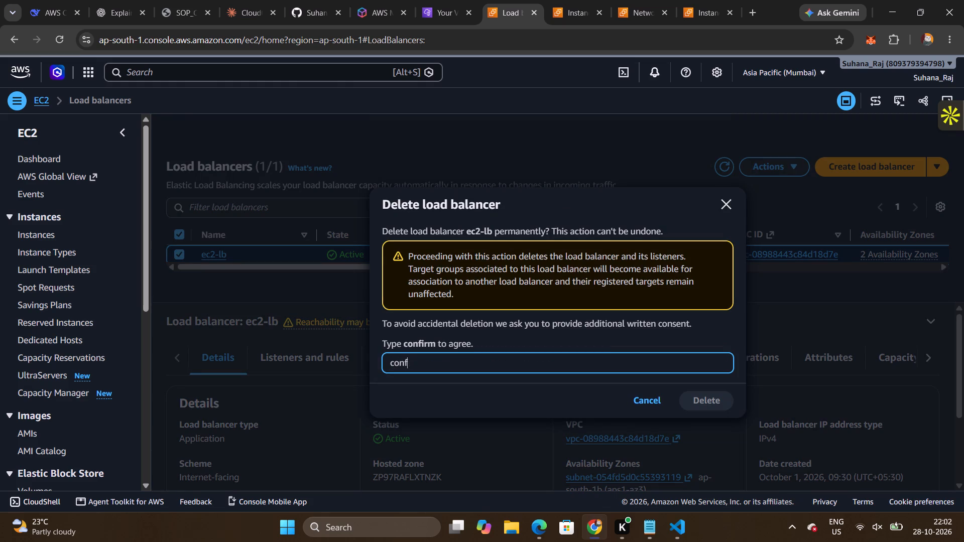
pyautogui.write('irm')
pyautogui.press('Return')
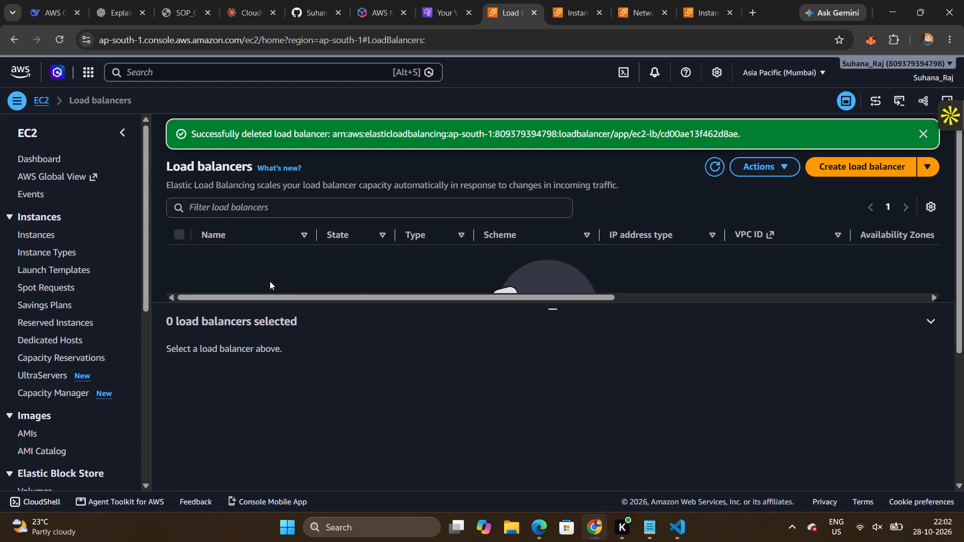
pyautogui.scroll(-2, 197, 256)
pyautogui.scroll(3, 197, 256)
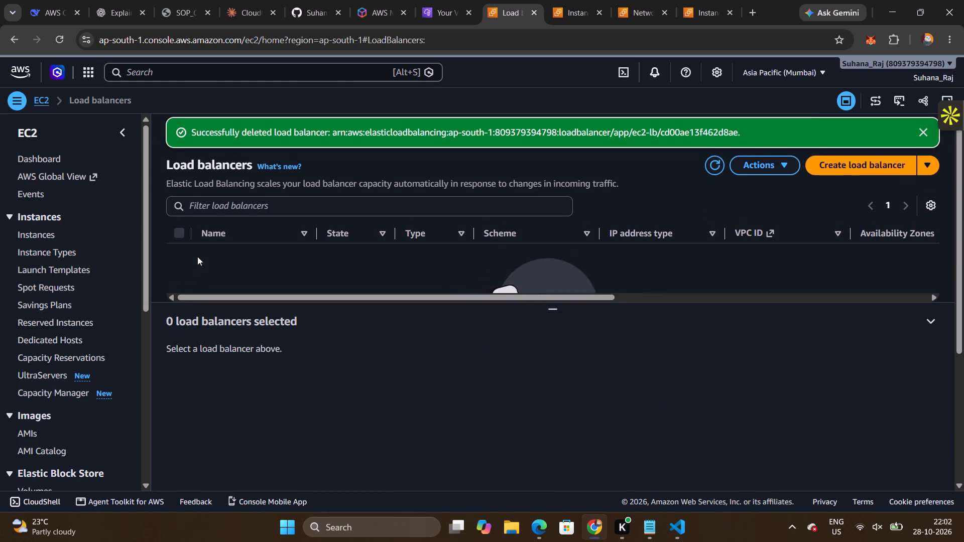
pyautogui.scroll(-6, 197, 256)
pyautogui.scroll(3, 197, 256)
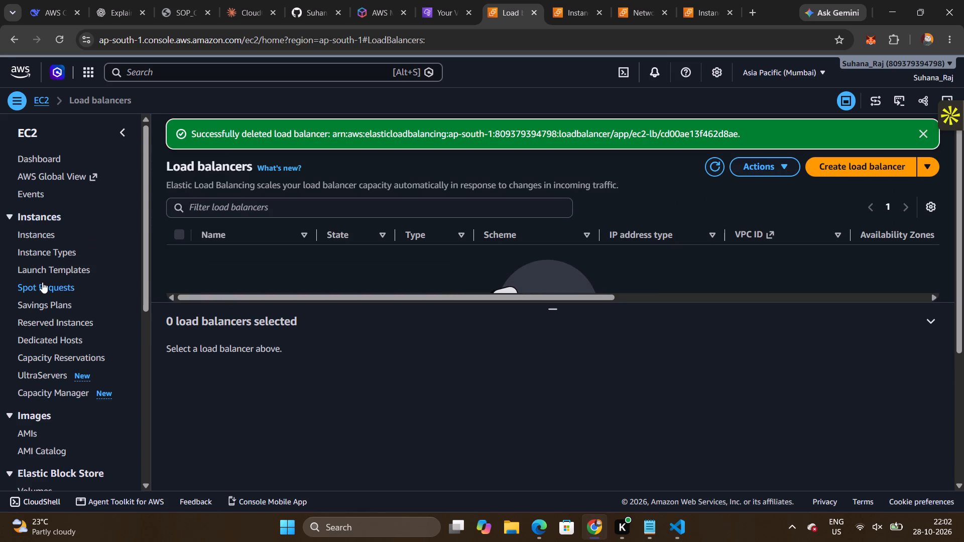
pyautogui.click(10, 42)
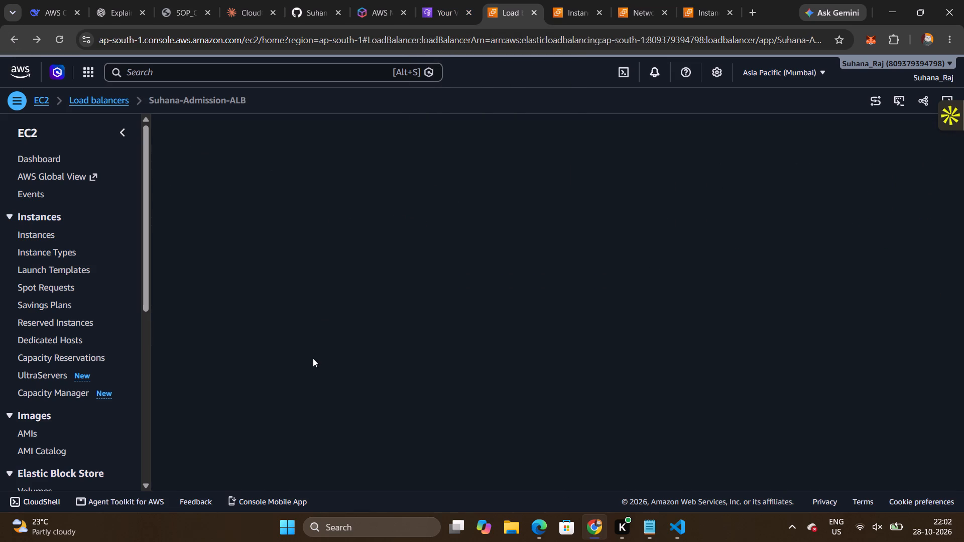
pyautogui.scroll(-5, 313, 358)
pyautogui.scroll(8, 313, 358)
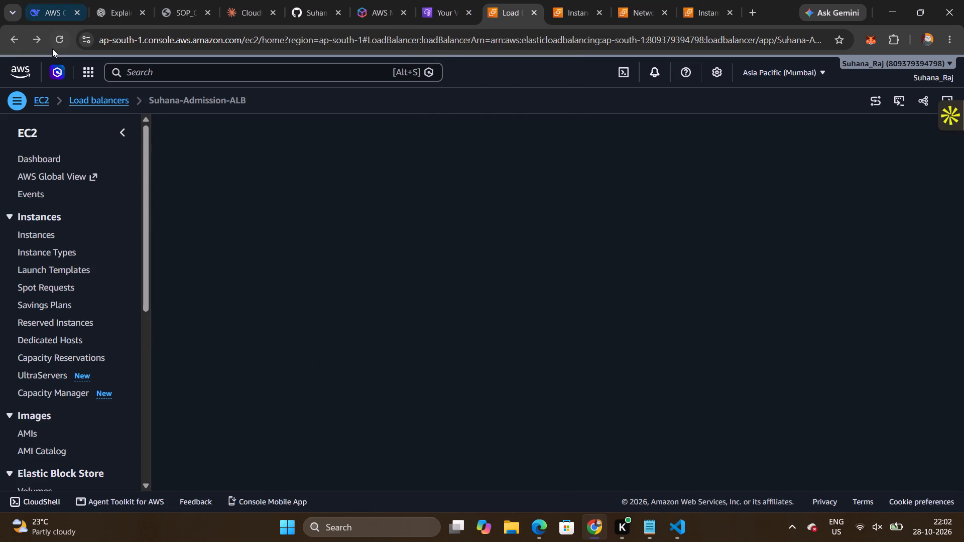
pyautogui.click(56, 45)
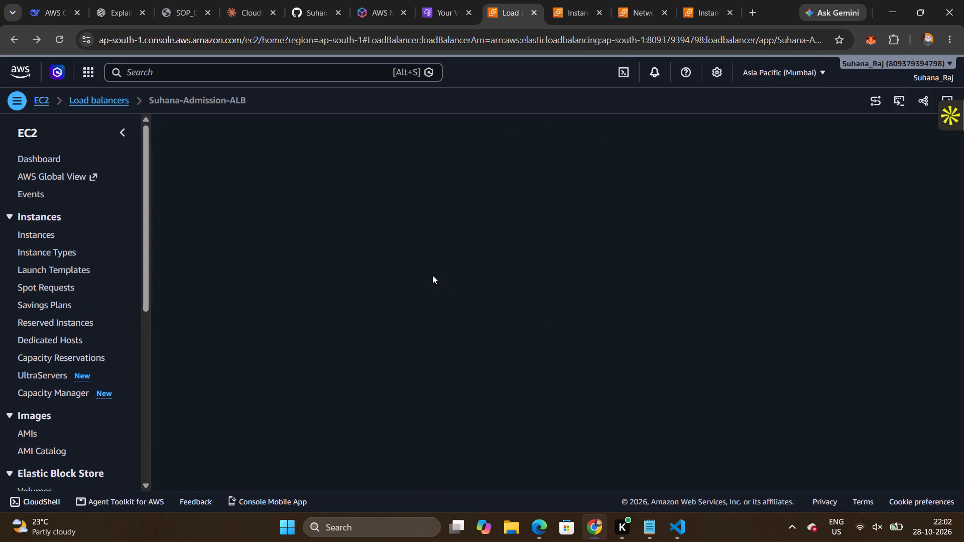
# Return to the blocked deletion of Suhana-Admission-VPC, close its dialog, reload the VPC list and deselect the VPC.
pyautogui.click(427, 3)
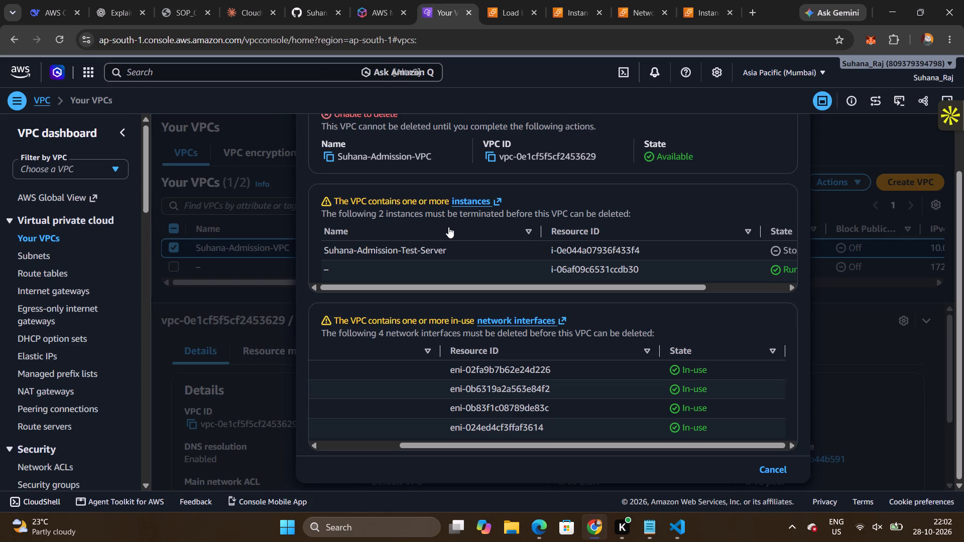
pyautogui.scroll(4, 450, 233)
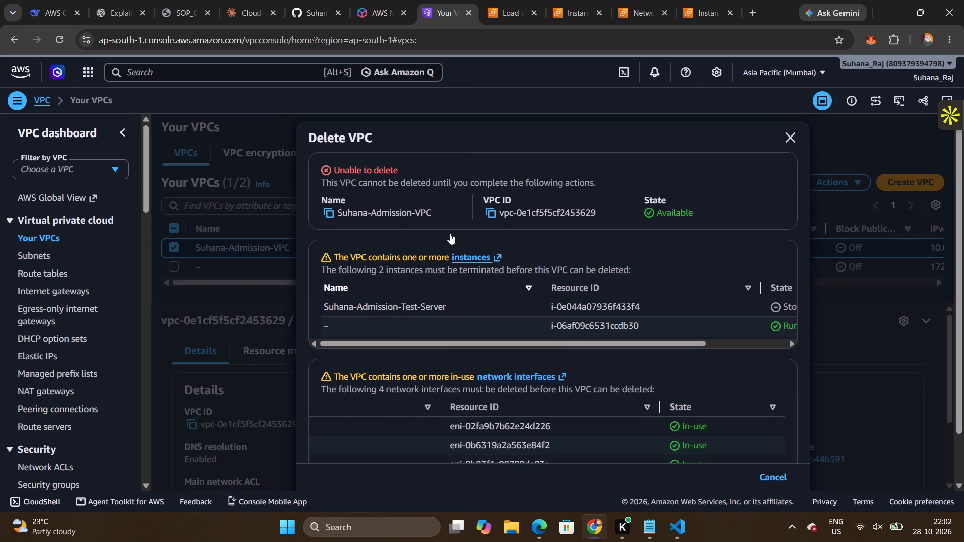
pyautogui.click(791, 137)
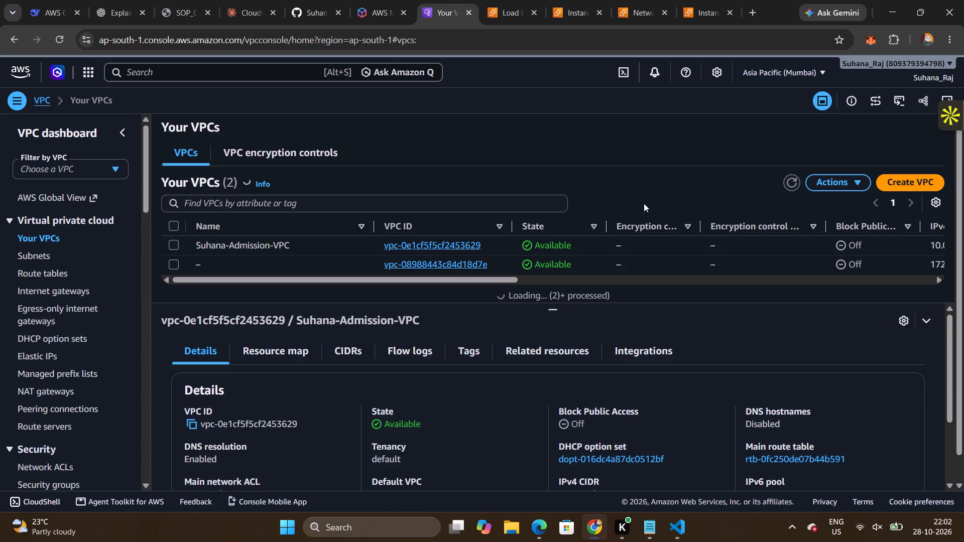
pyautogui.scroll(-1, 548, 250)
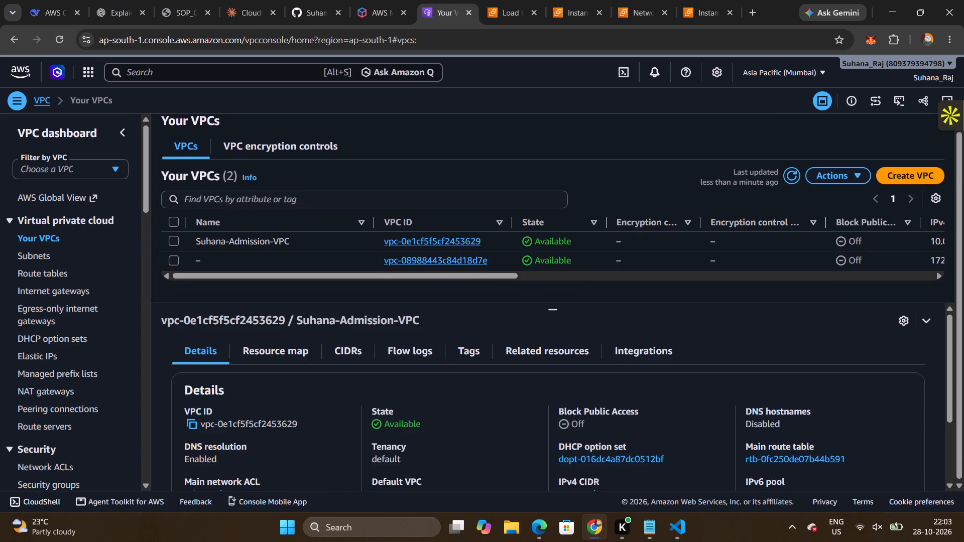
pyautogui.scroll(-1, 548, 250)
pyautogui.scroll(-4, 451, 371)
pyautogui.scroll(2, 451, 371)
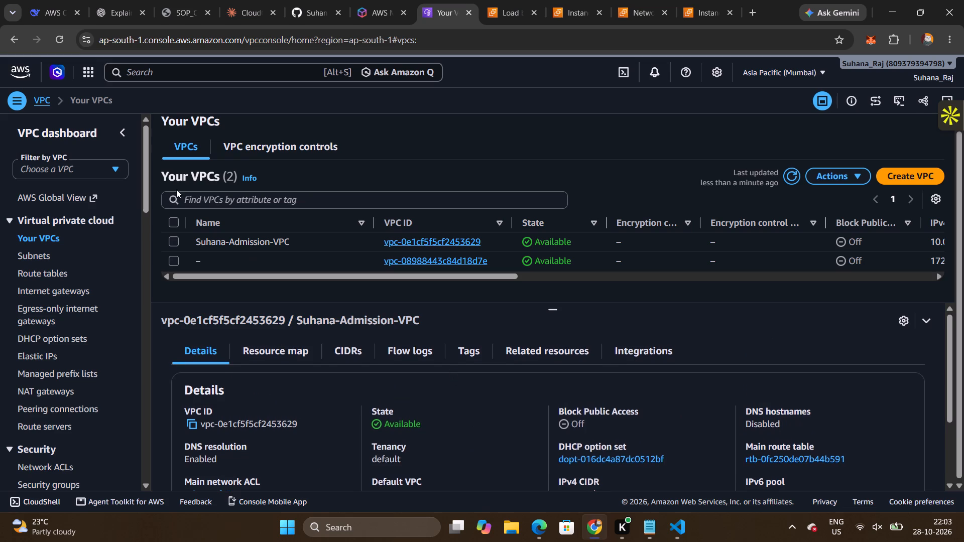
pyautogui.click(65, 41)
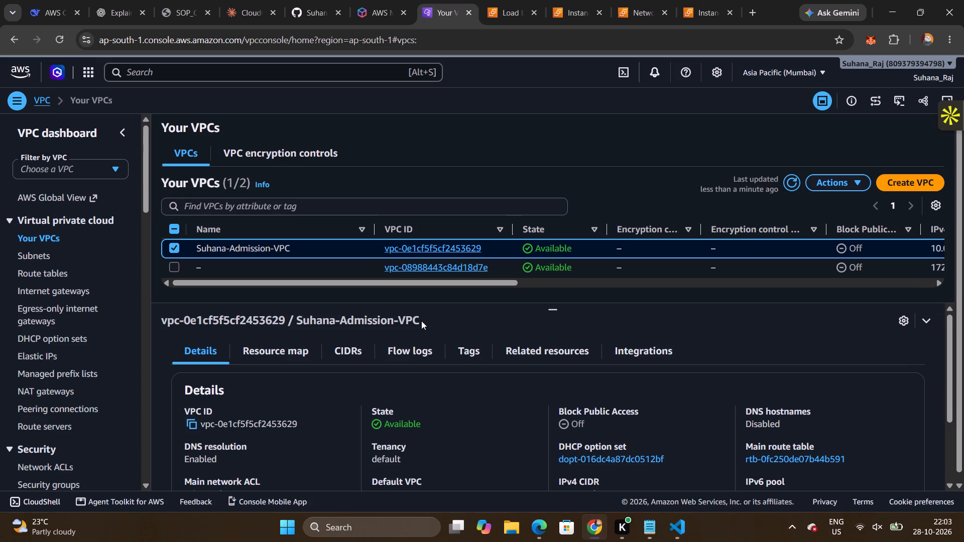
pyautogui.click(170, 249)
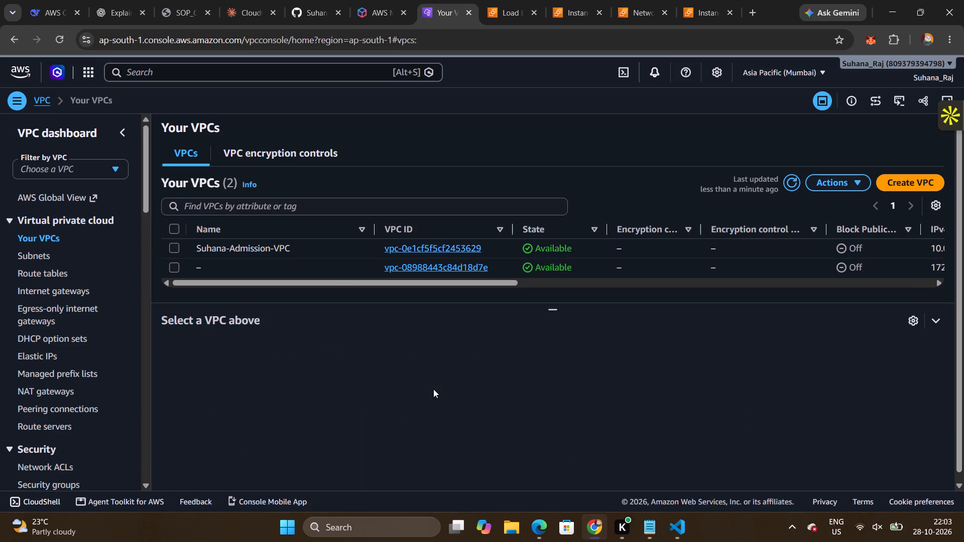
pyautogui.scroll(-4, 402, 347)
pyautogui.scroll(1, 402, 347)
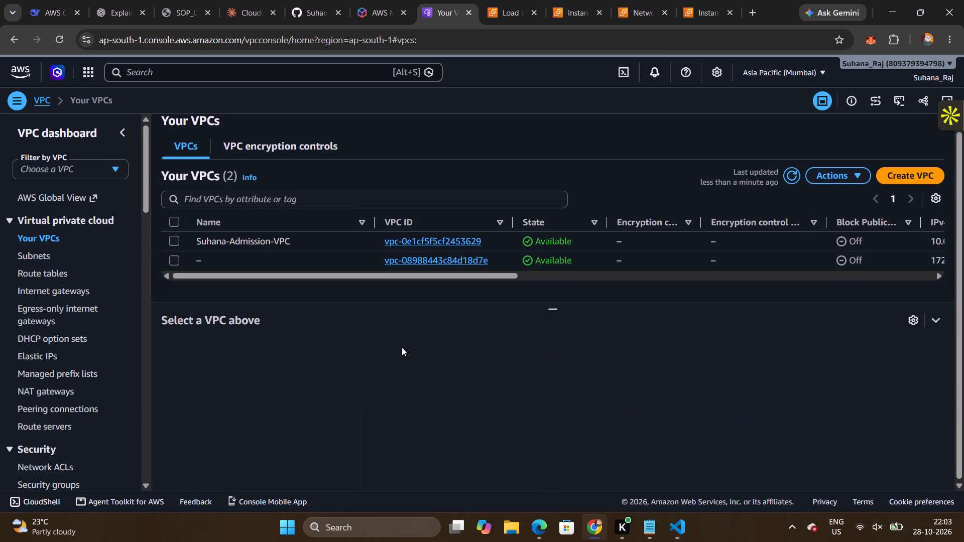
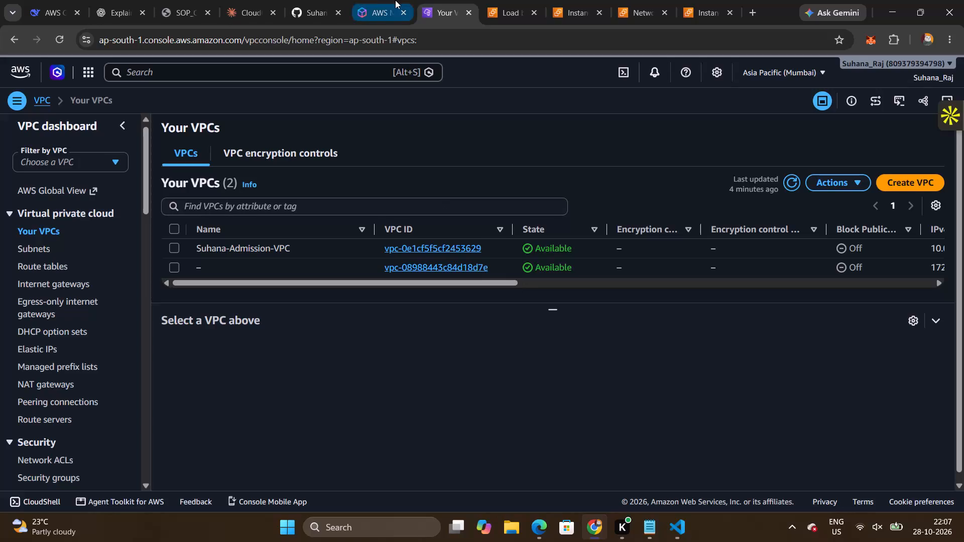
# Go back from the VPC list to the console home page and examine the Cost and usage breakdown by service.
pyautogui.scroll(1, 384, 313)
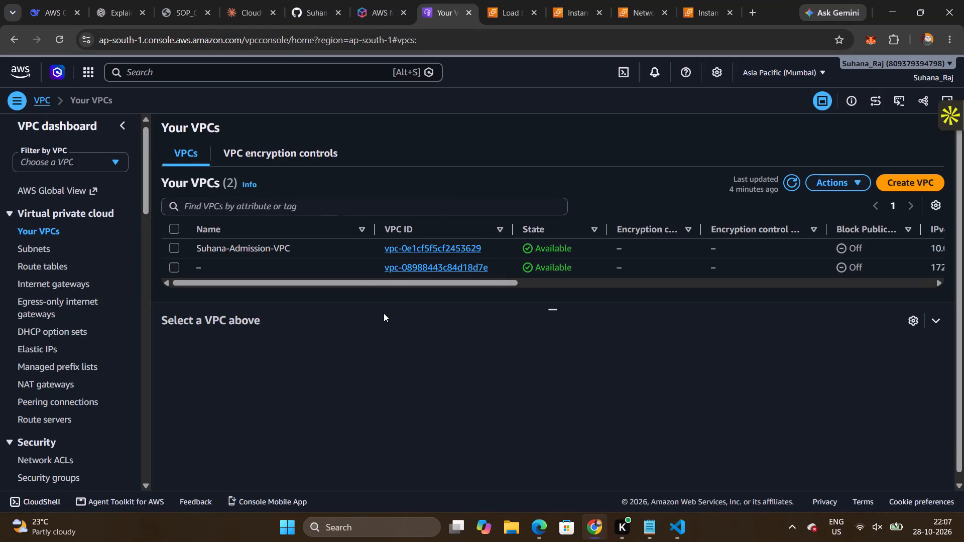
pyautogui.scroll(3, 45, 240)
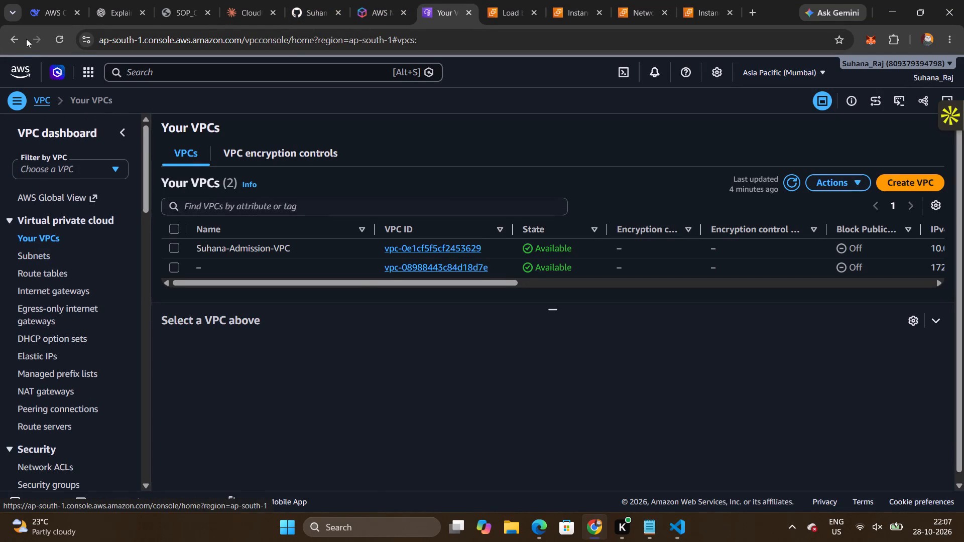
pyautogui.click(15, 37)
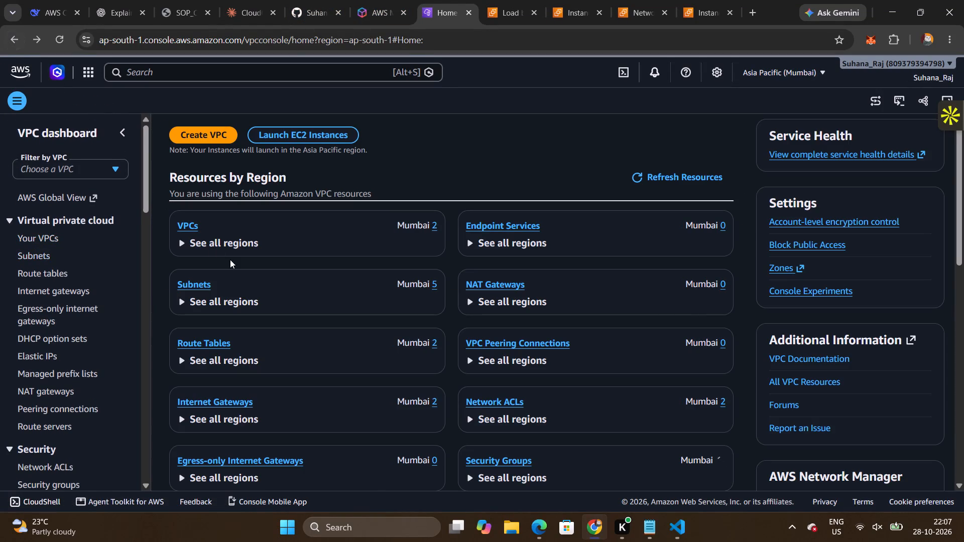
pyautogui.scroll(2, 253, 288)
pyautogui.scroll(-7, 253, 288)
pyautogui.scroll(7, 253, 288)
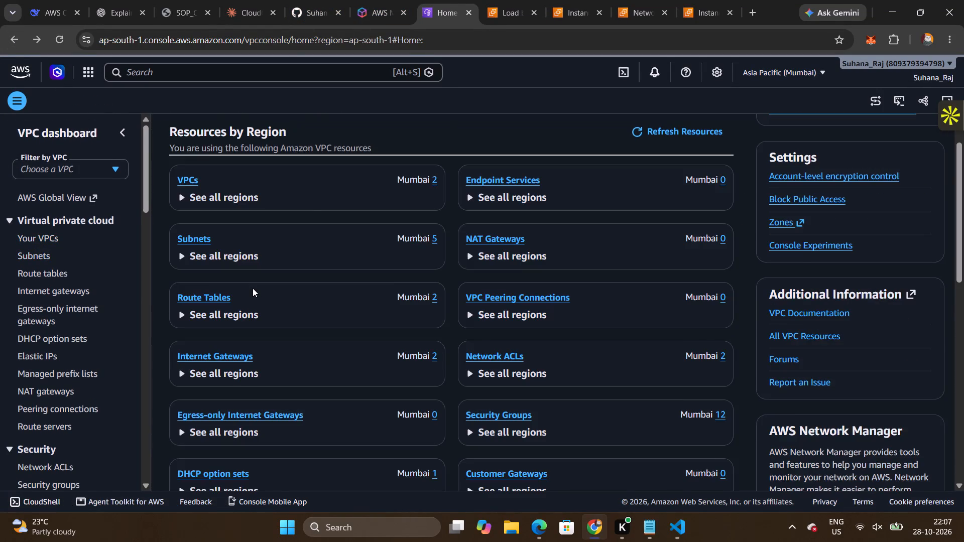
pyautogui.click(18, 42)
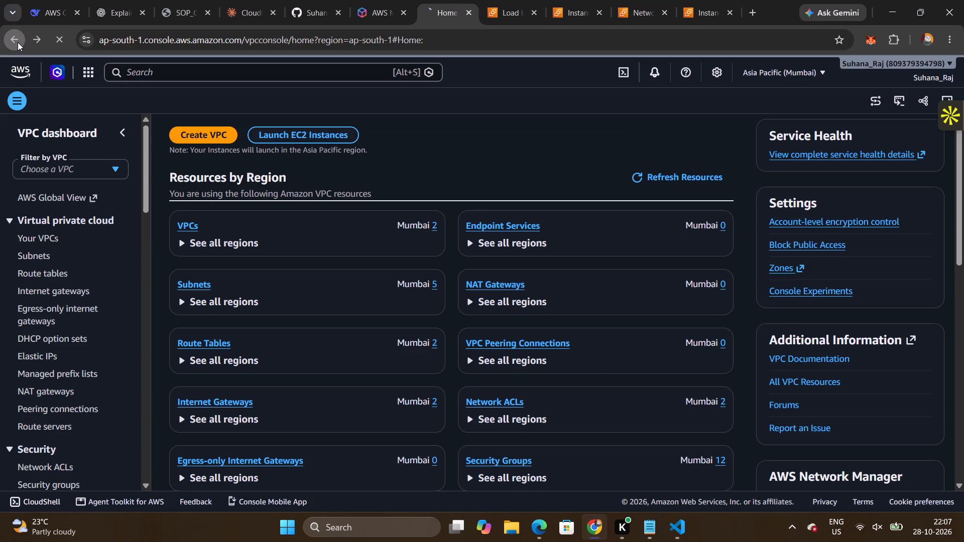
pyautogui.click(376, 0)
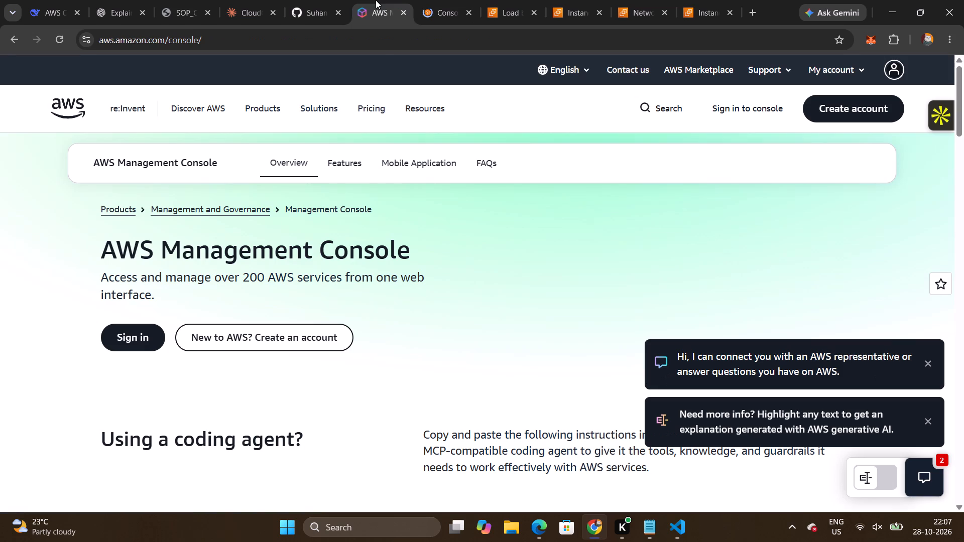
pyautogui.click(434, 0)
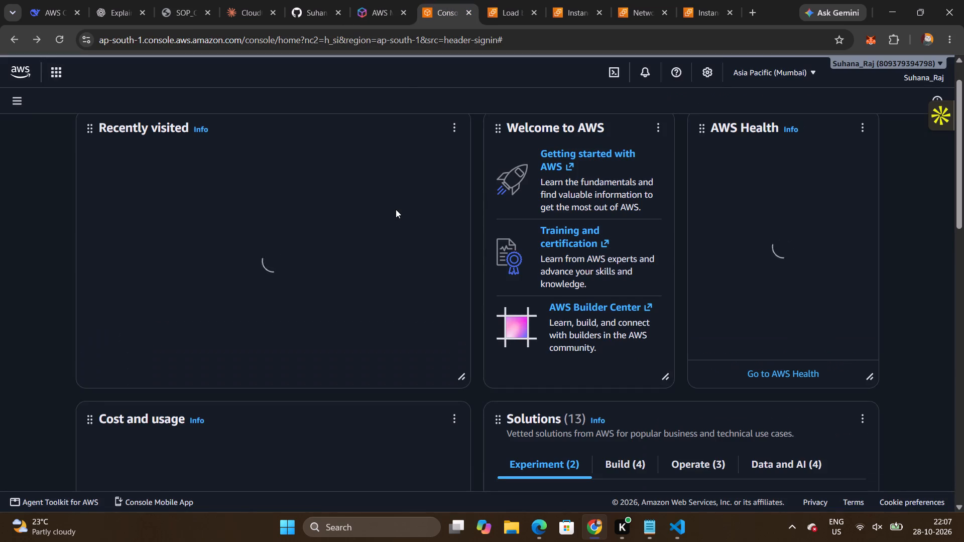
pyautogui.scroll(-2, 395, 211)
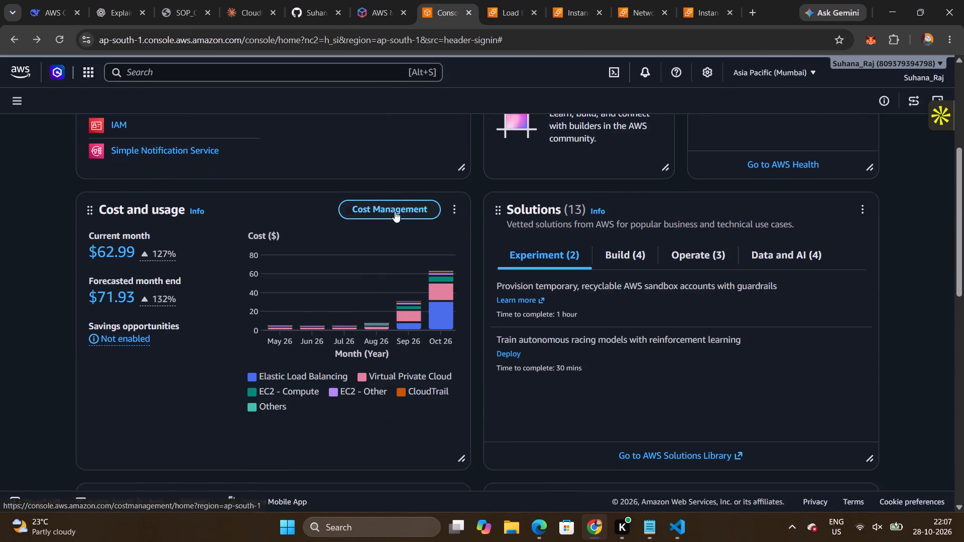
pyautogui.scroll(-3, 395, 211)
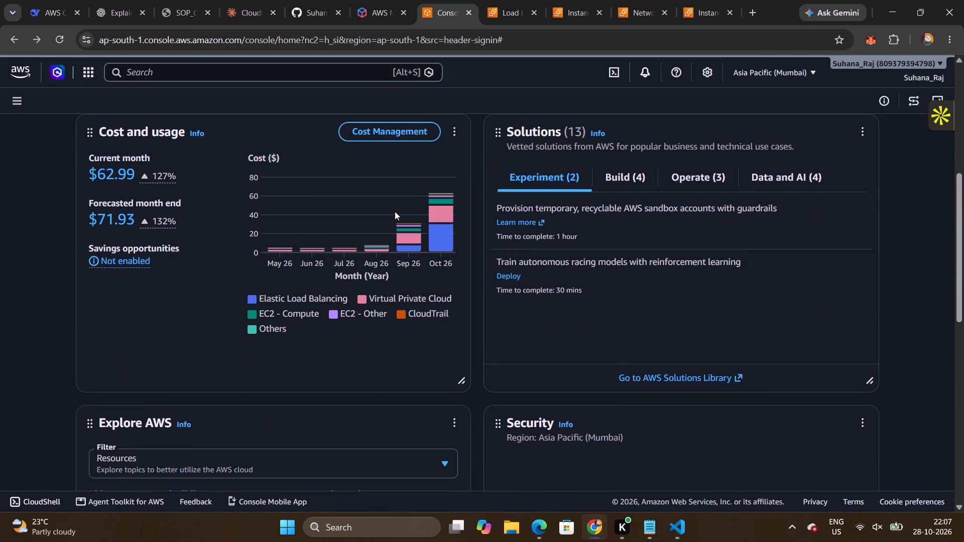
pyautogui.scroll(-1, 395, 211)
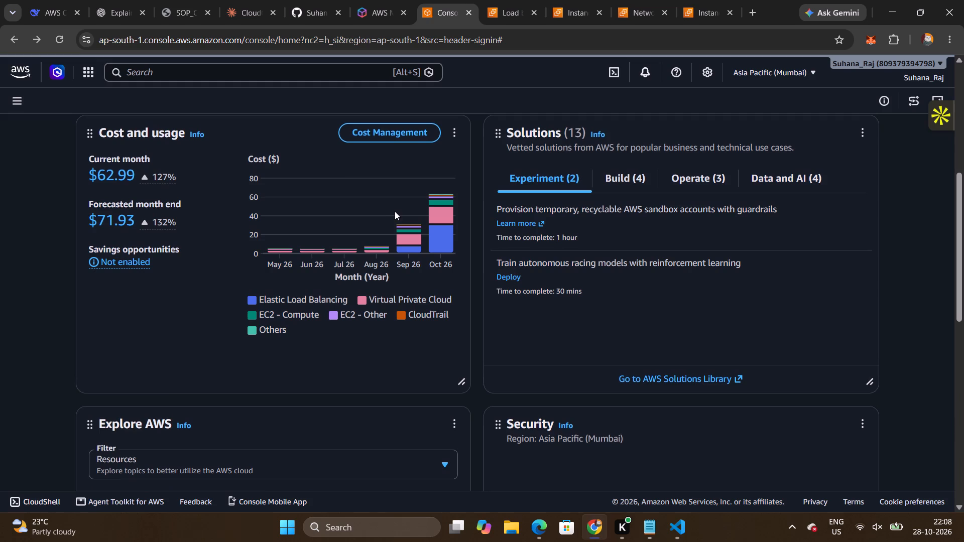
# Search the console for "elb", open the EC2 service and look over its dashboard and resource categories.
pyautogui.click(334, 73)
pyautogui.press('e')
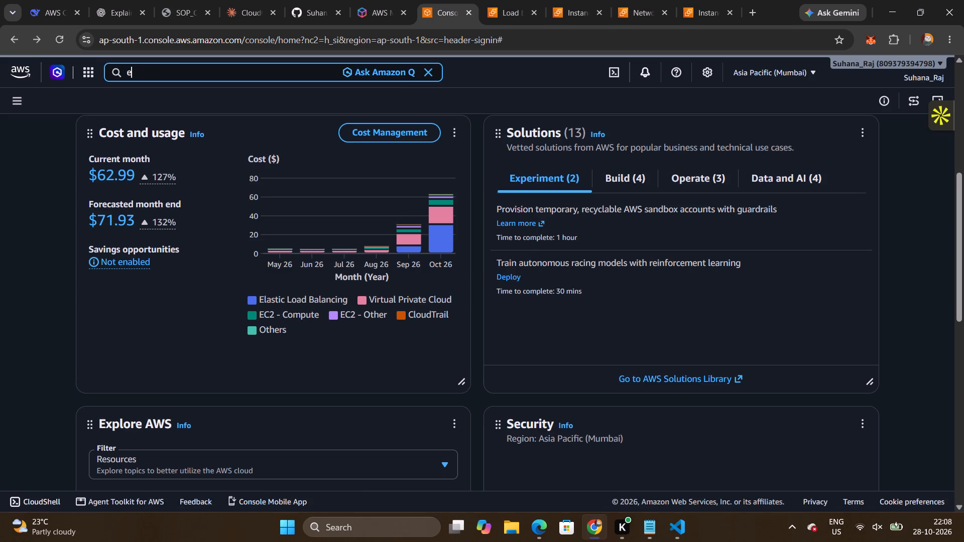
pyautogui.write('lb')
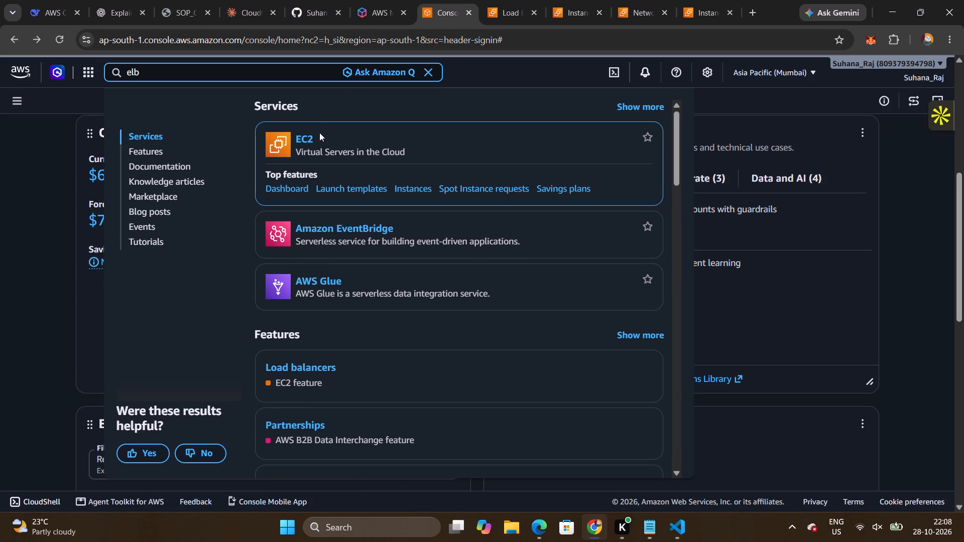
pyautogui.click(304, 143)
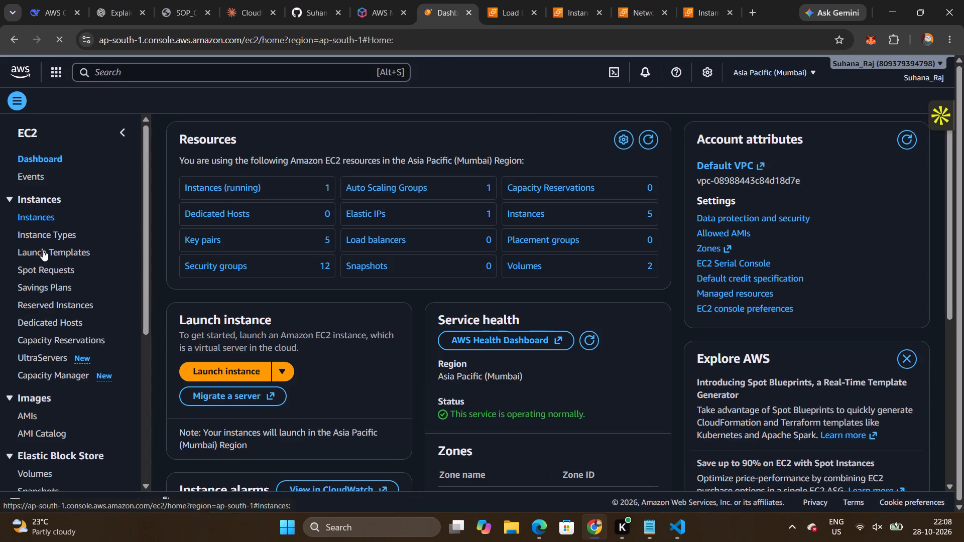
pyautogui.scroll(-7, 33, 331)
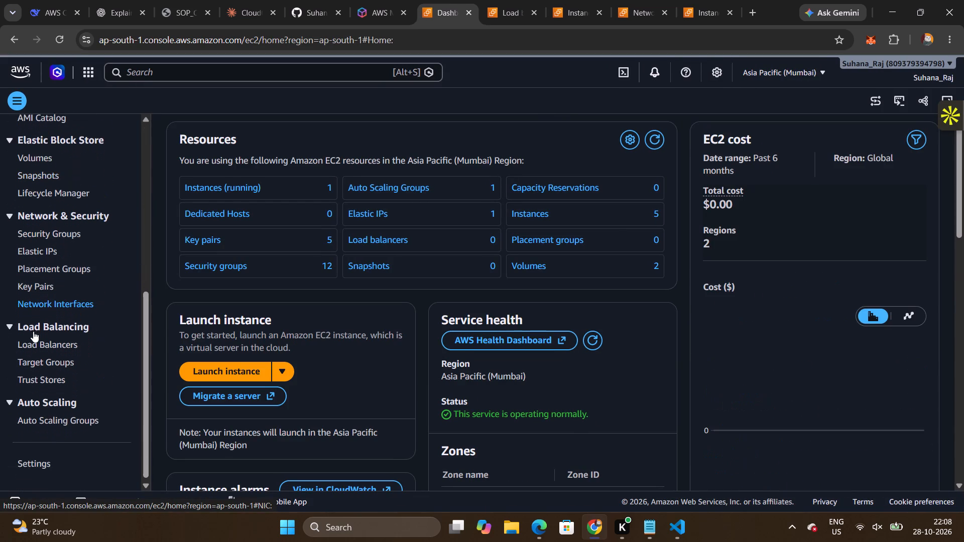
pyautogui.scroll(1, 37, 342)
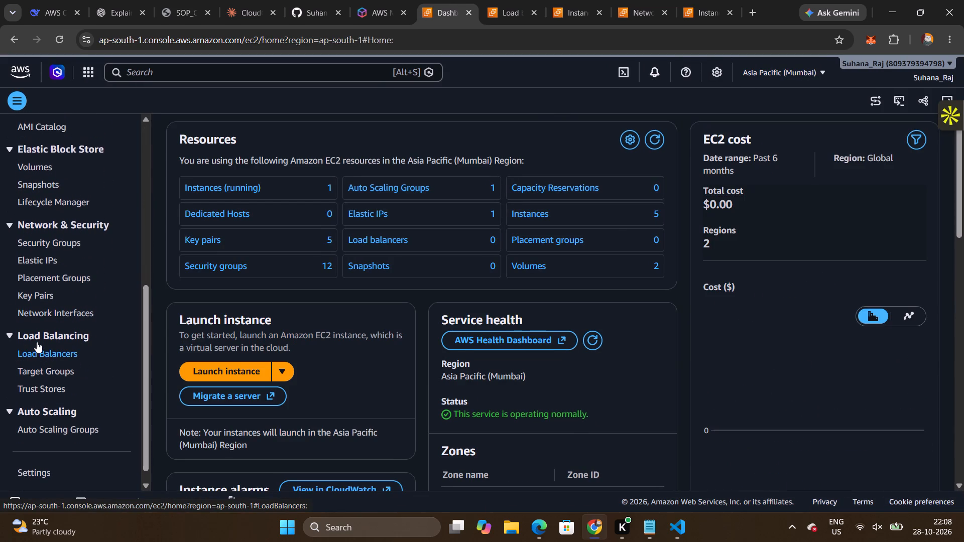
pyautogui.scroll(1, 37, 342)
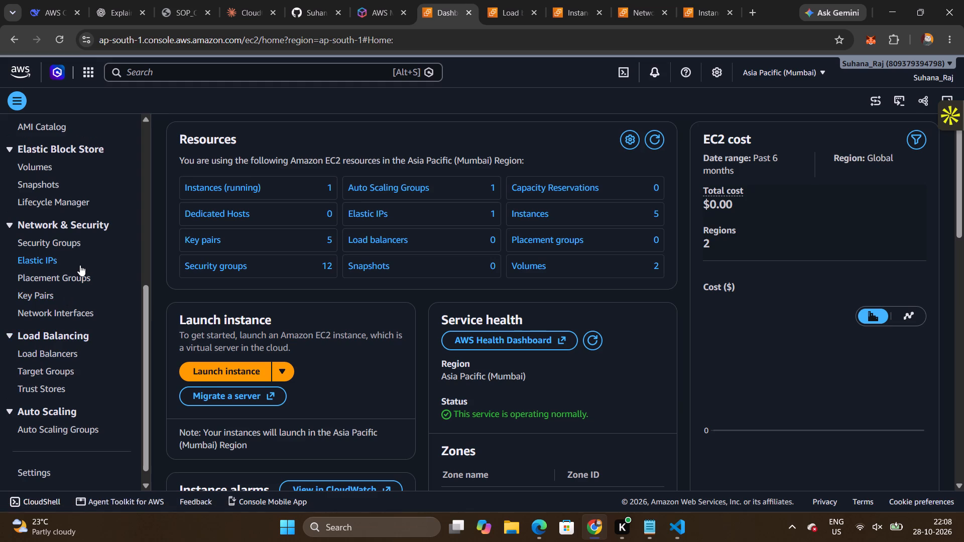
pyautogui.scroll(2, 85, 257)
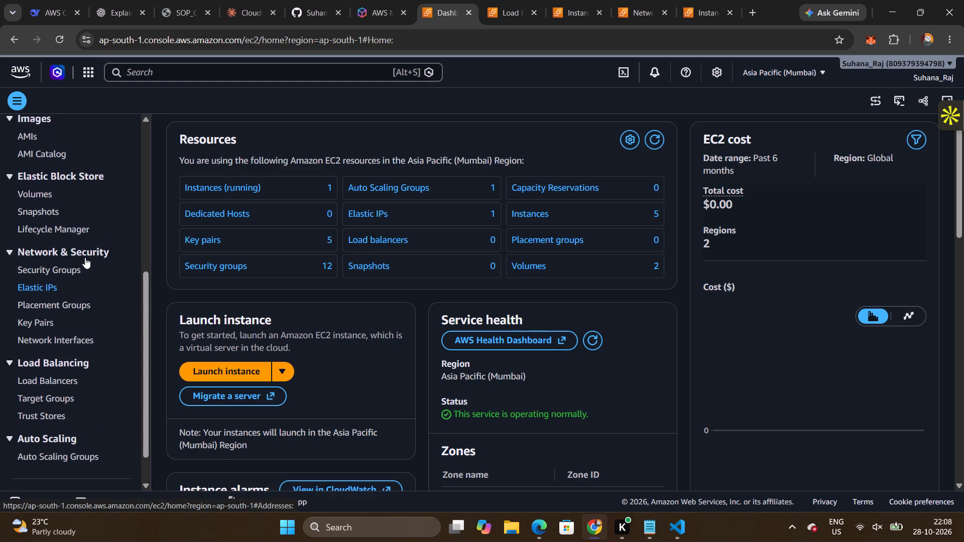
pyautogui.scroll(6, 85, 257)
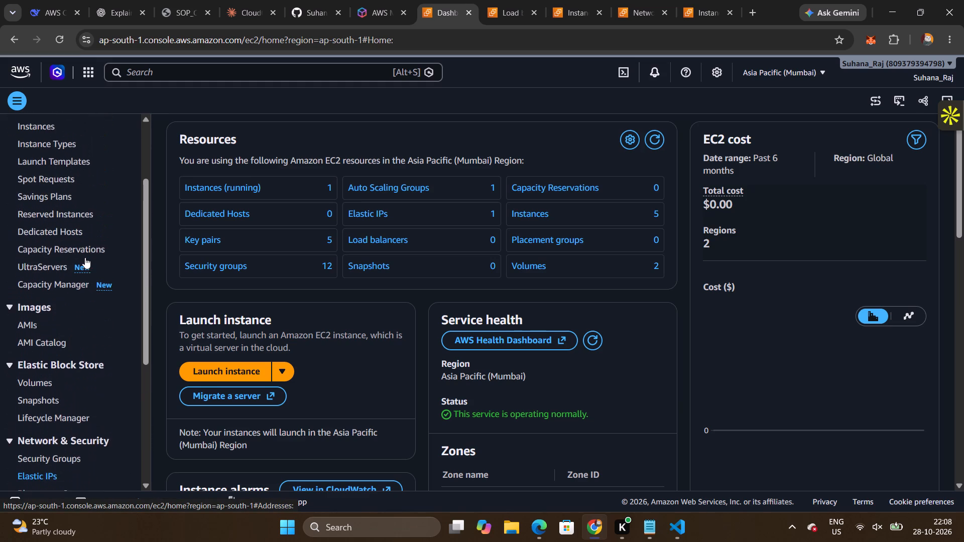
pyautogui.scroll(1, 85, 257)
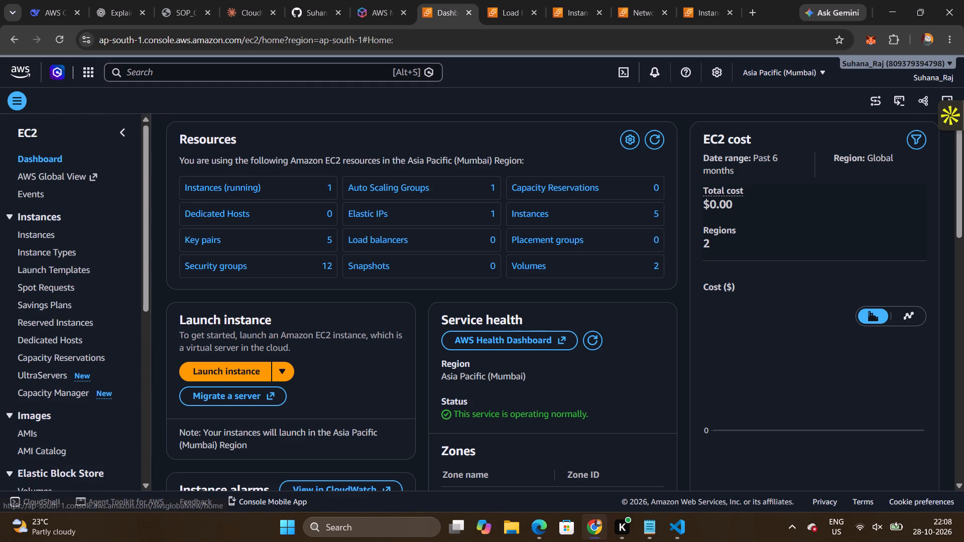
# Search for "ELB", reopen EC2 and check its Load Balancers list for any remaining load balancers.
pyautogui.click(171, 73)
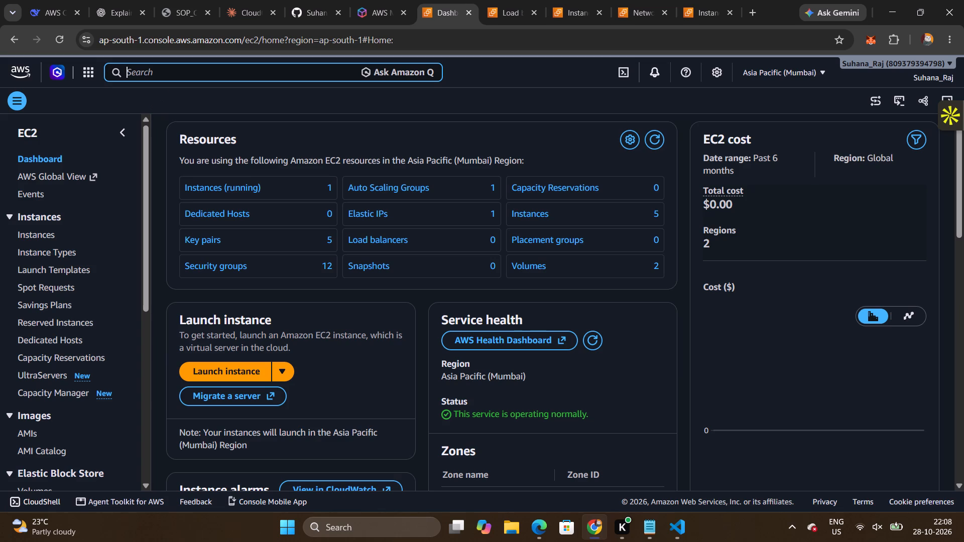
pyautogui.write('ELB')
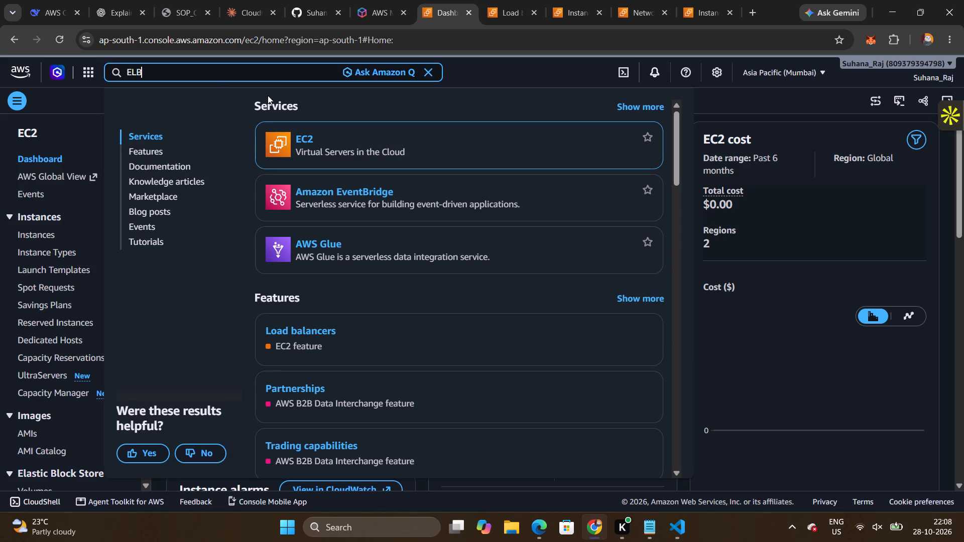
pyautogui.press('Return')
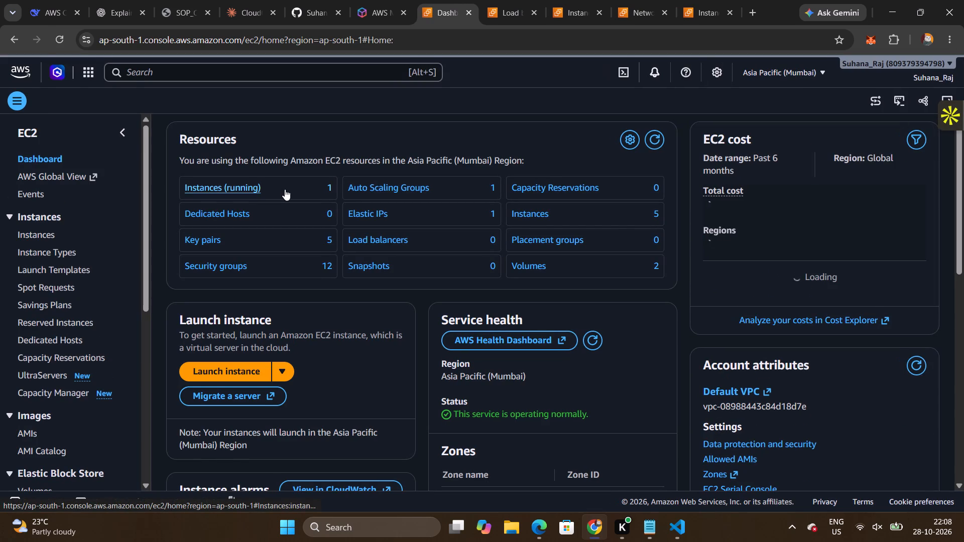
pyautogui.scroll(-1, 104, 231)
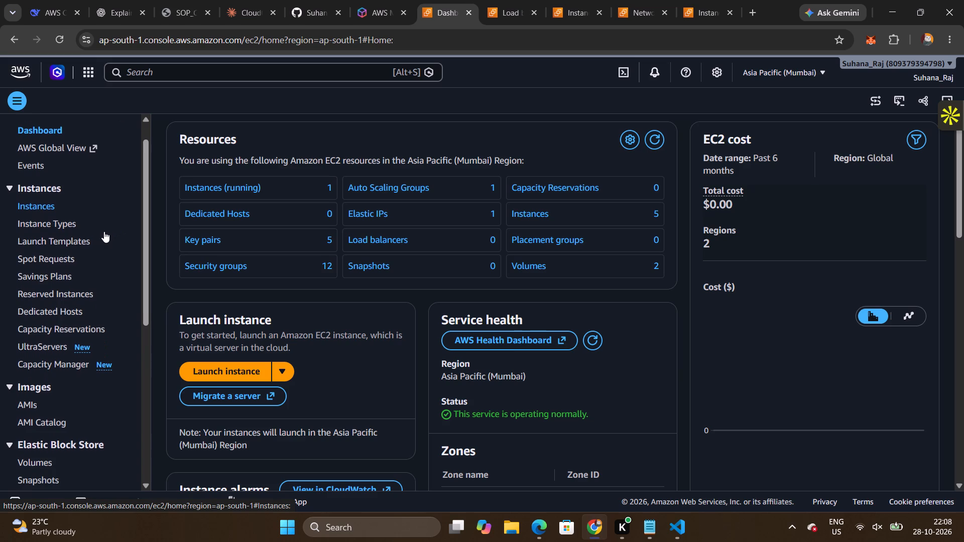
pyautogui.scroll(-3, 104, 231)
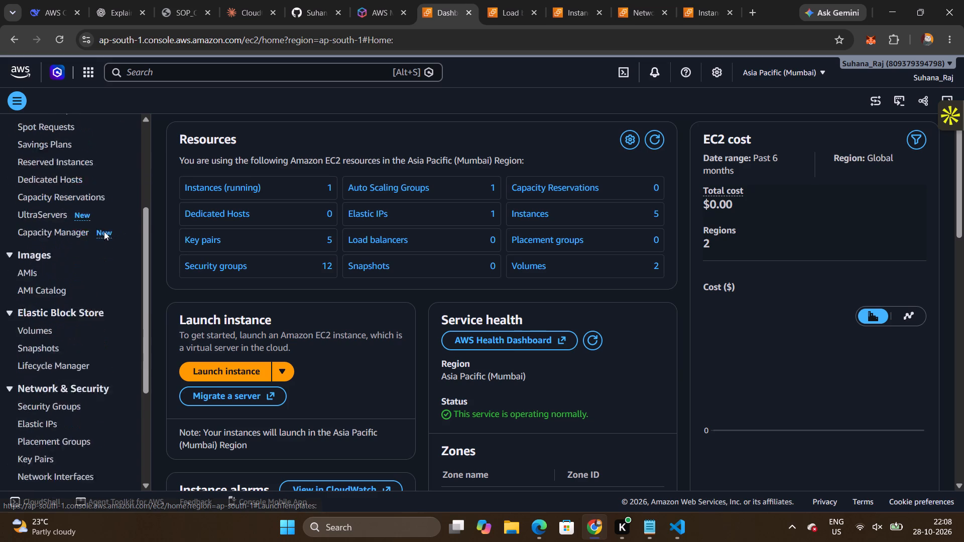
pyautogui.scroll(-2, 104, 231)
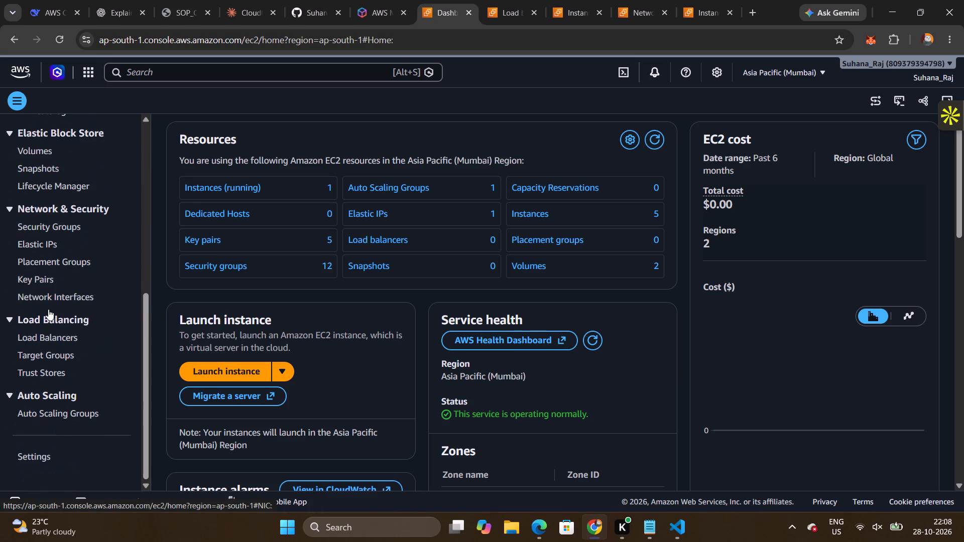
pyautogui.click(43, 335)
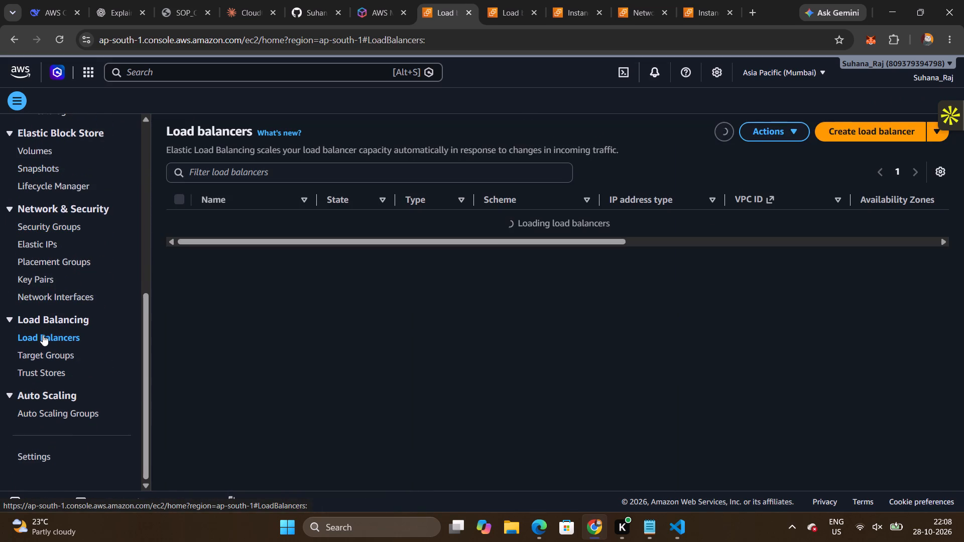
pyautogui.scroll(-3, 397, 301)
pyautogui.scroll(4, 397, 301)
pyautogui.scroll(-4, 397, 301)
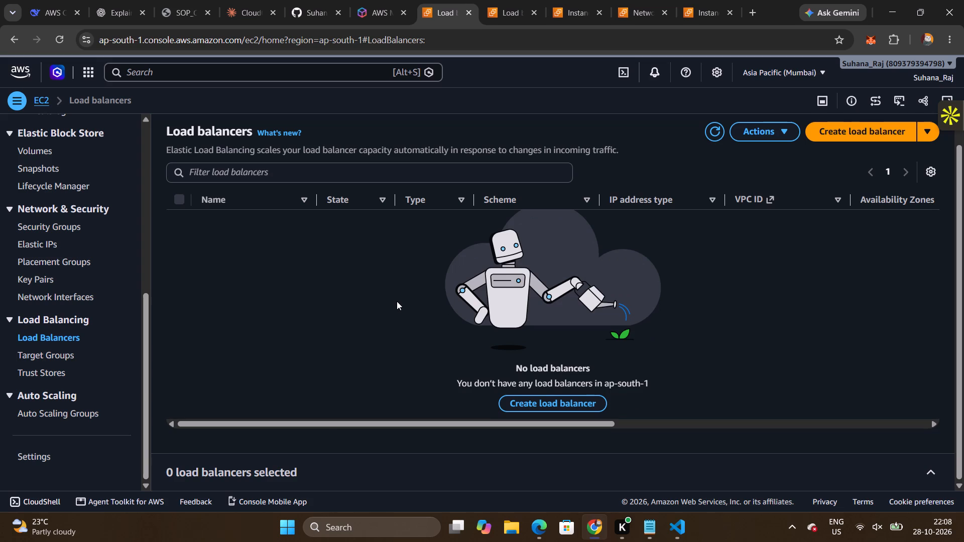
pyautogui.scroll(-3, 325, 428)
pyautogui.scroll(1, 325, 428)
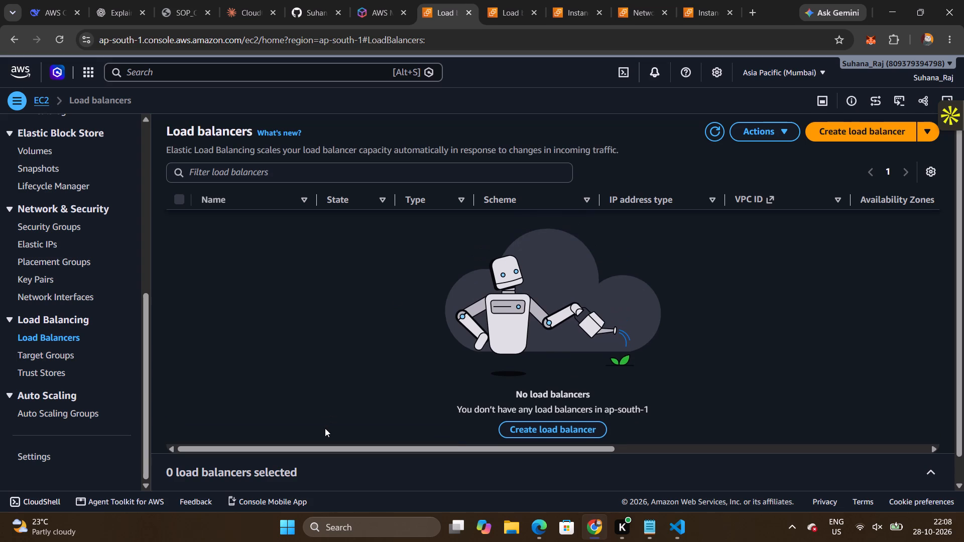
pyautogui.scroll(1, 325, 428)
# Return through the EC2 dashboard to the console home page and review the Cost and usage chart again.
pyautogui.click(384, 0)
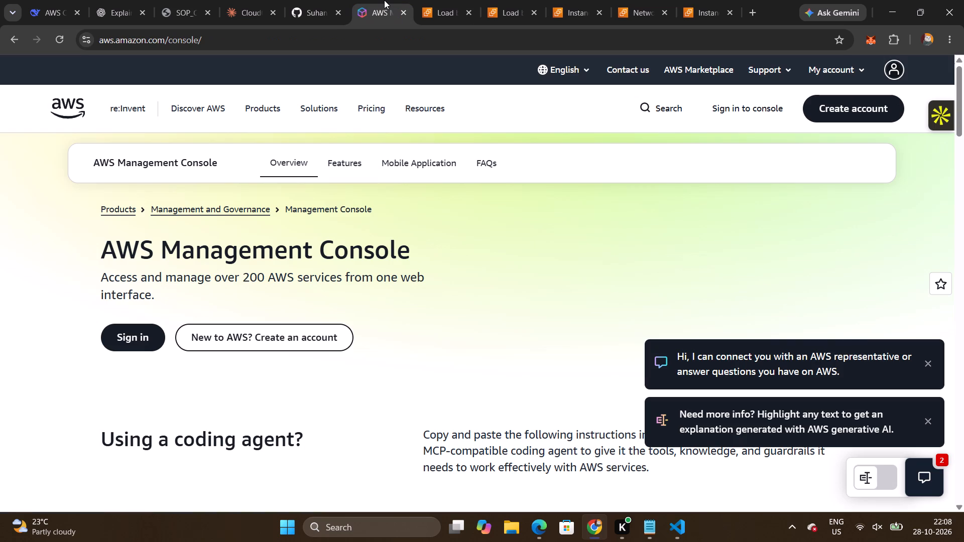
pyautogui.click(424, 0)
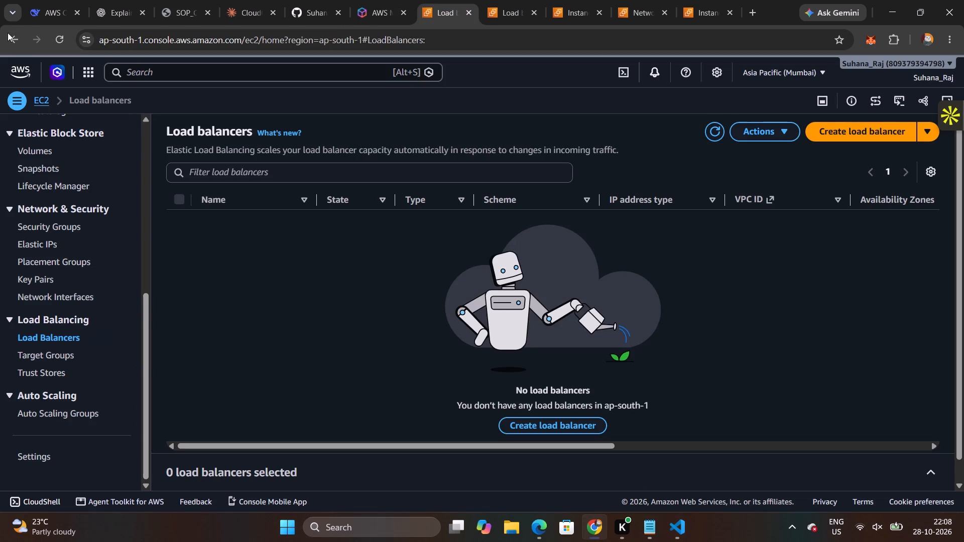
pyautogui.click(11, 34)
pyautogui.click(11, 34)
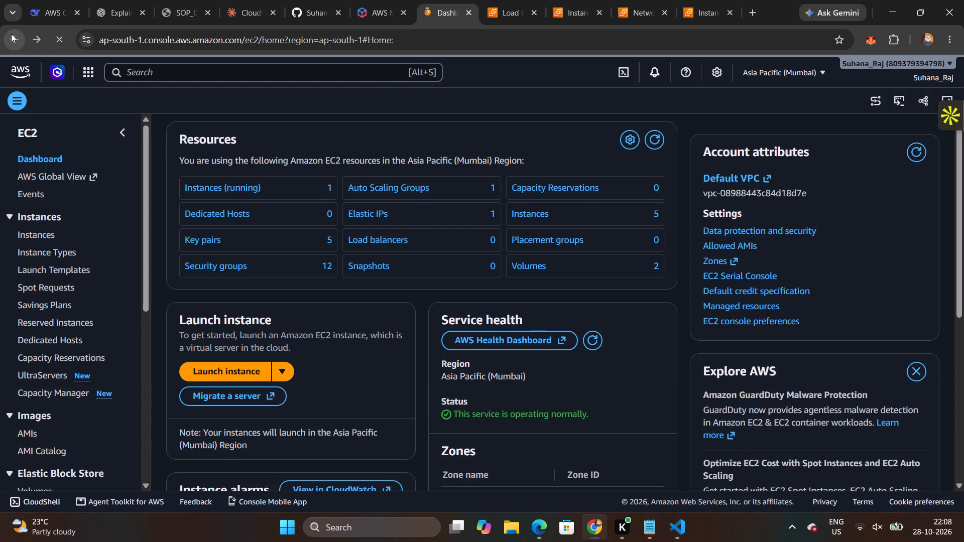
pyautogui.scroll(-1, 195, 231)
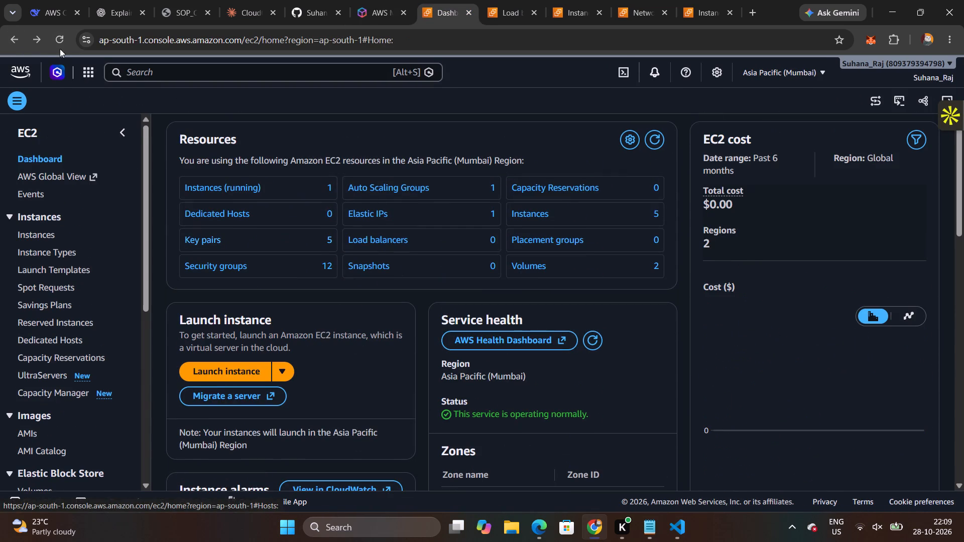
pyautogui.click(11, 38)
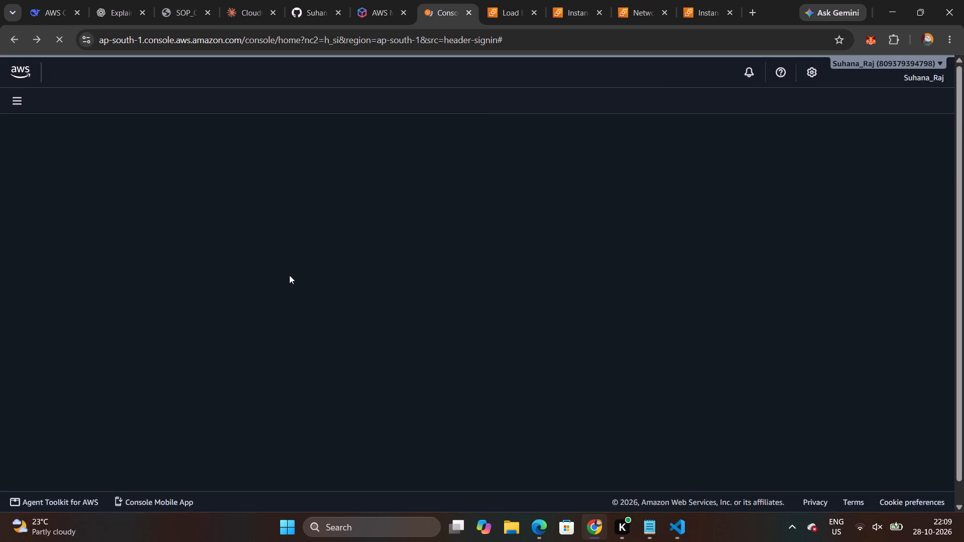
pyautogui.scroll(-4, 289, 275)
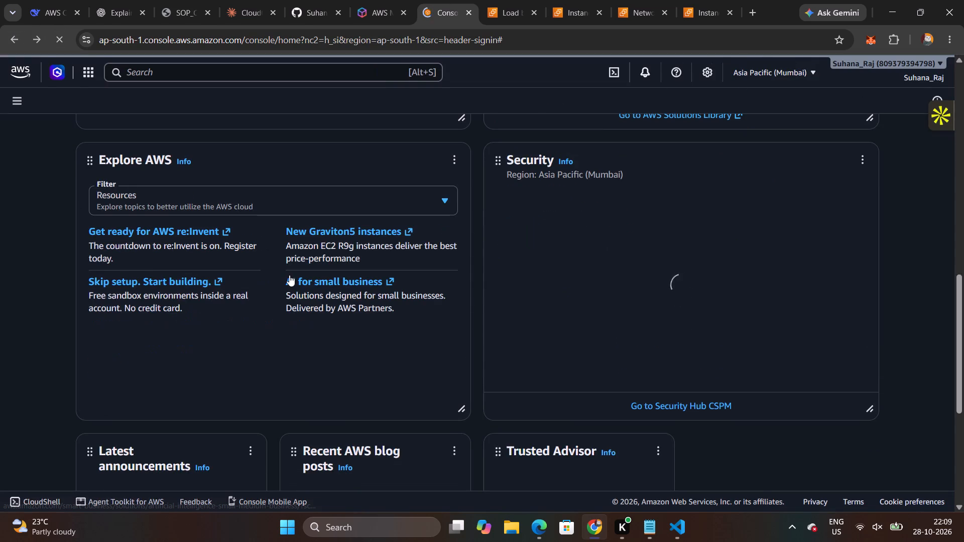
pyautogui.scroll(-4, 289, 275)
pyautogui.scroll(4, 289, 275)
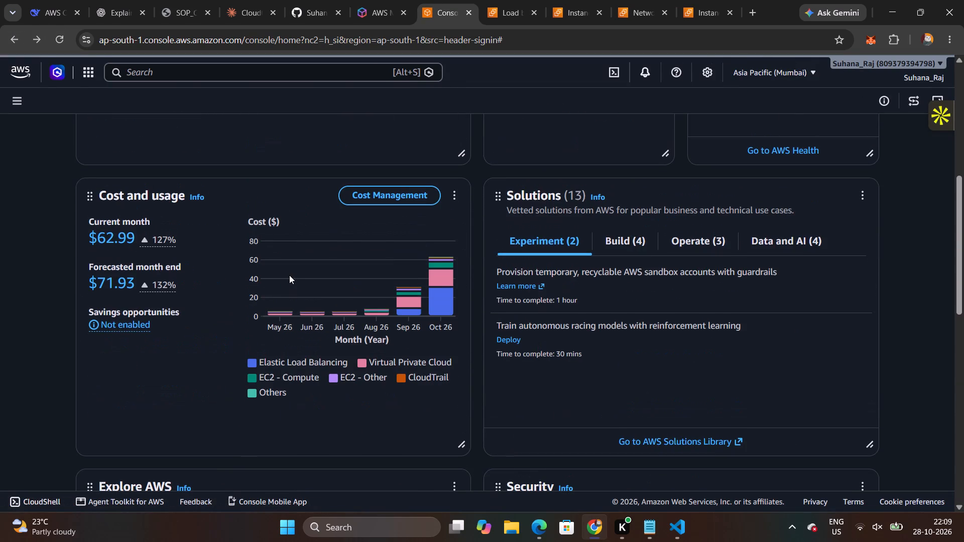
# Examine the Elastic Load Balancing and Virtual Private Cloud entries in the Cost and usage chart.
pyautogui.scroll(2, 289, 275)
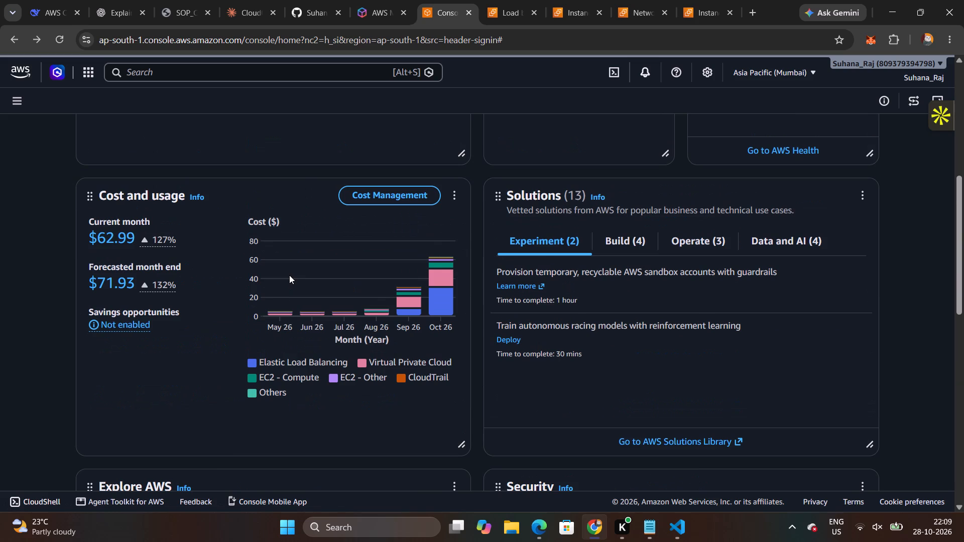
pyautogui.scroll(1, 289, 275)
pyautogui.click(267, 364)
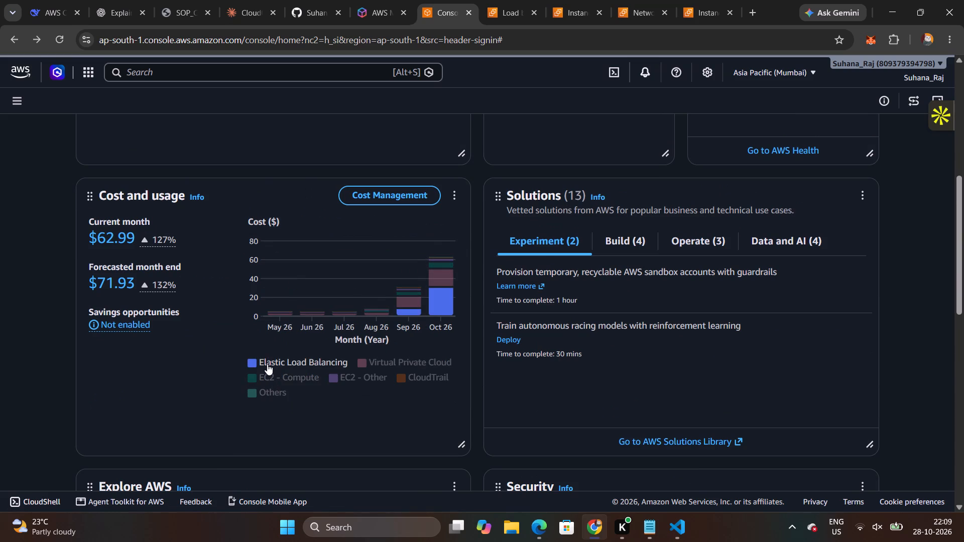
pyautogui.click(400, 360)
pyautogui.click(400, 360)
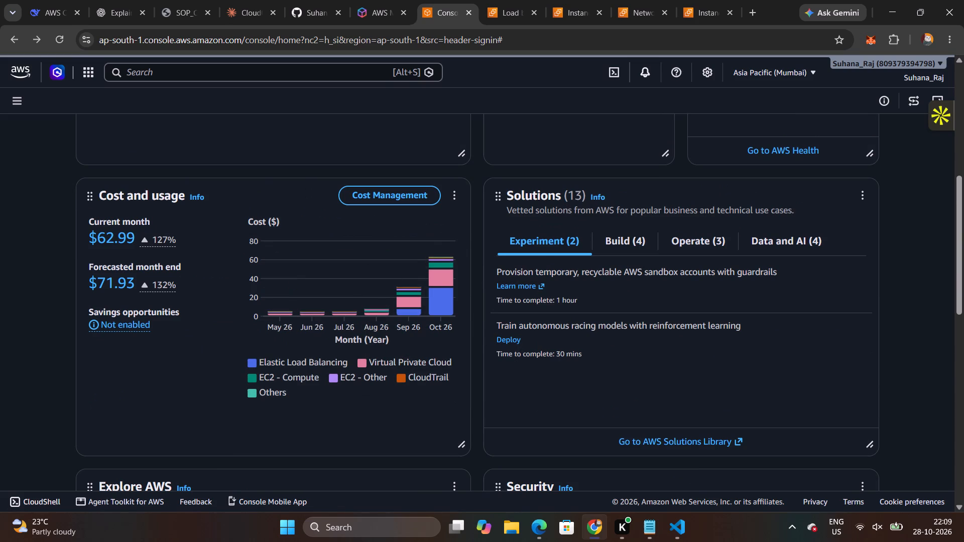
# Search the console for "VPC", open the VPC service and show the list of VPCs in the Mumbai region.
pyautogui.click(217, 77)
pyautogui.write('VPC')
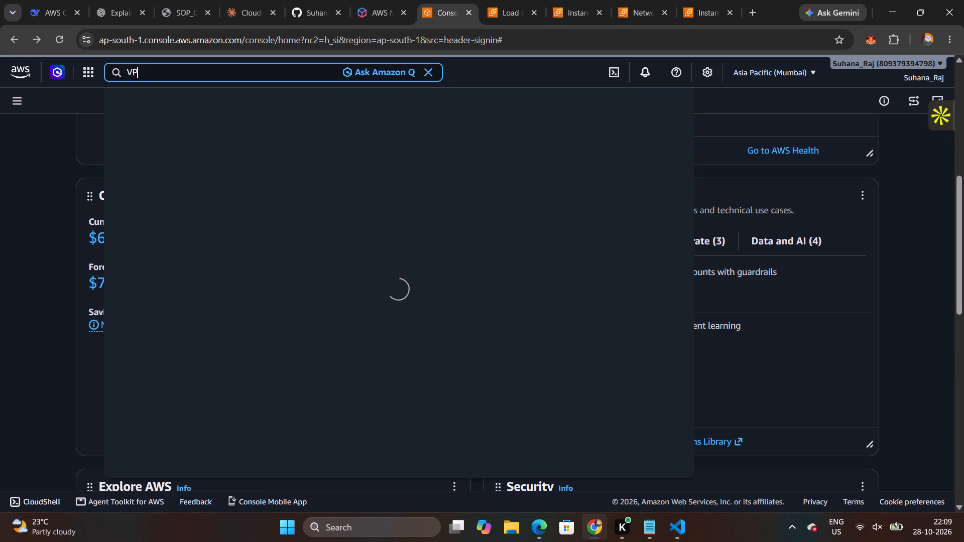
pyautogui.click(311, 140)
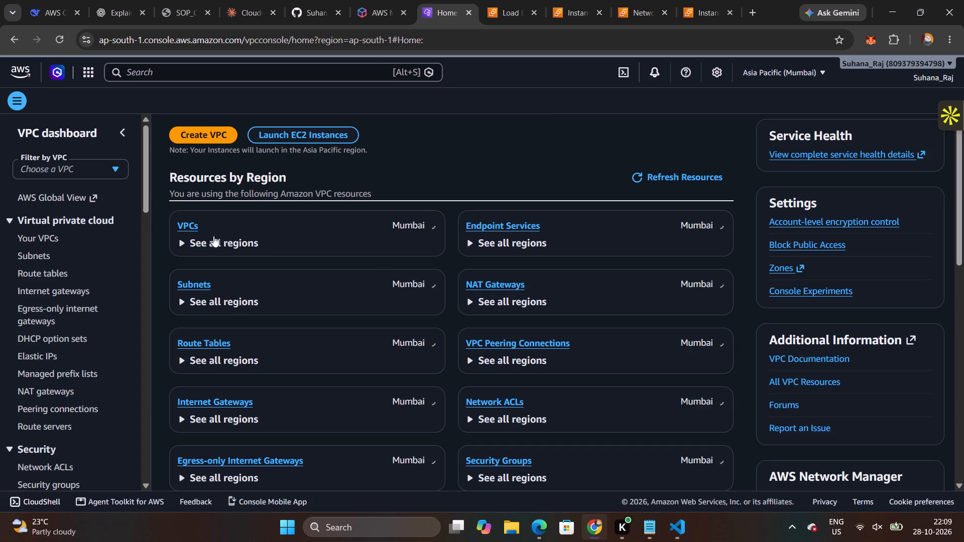
pyautogui.click(186, 227)
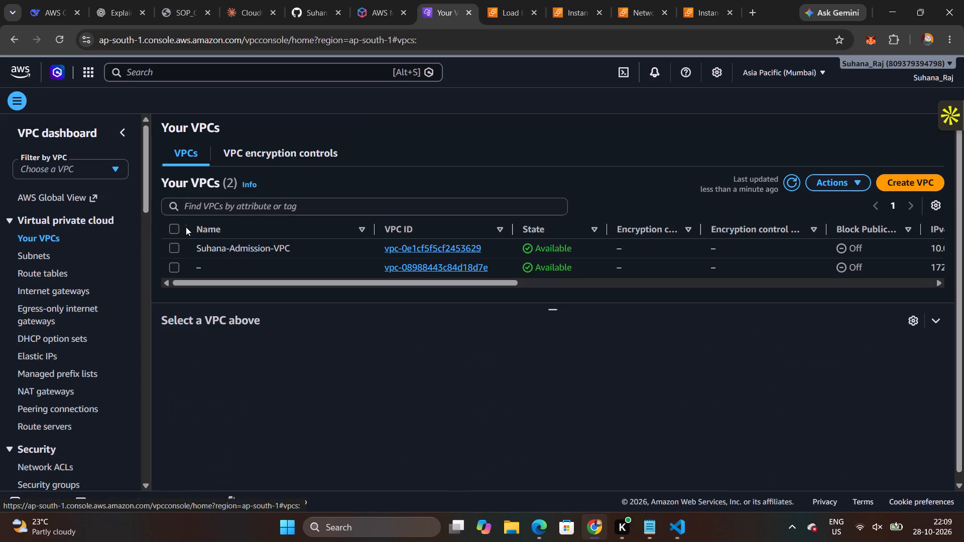
# Try to delete Suhana-Admission-VPC and review the instances and network interfaces listed as blocking its deletion.
pyautogui.click(173, 249)
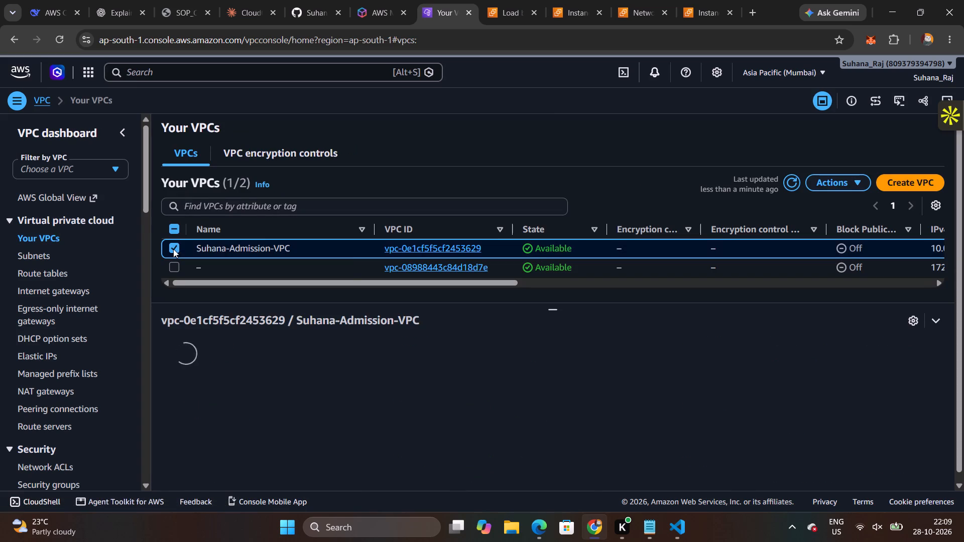
pyautogui.click(852, 187)
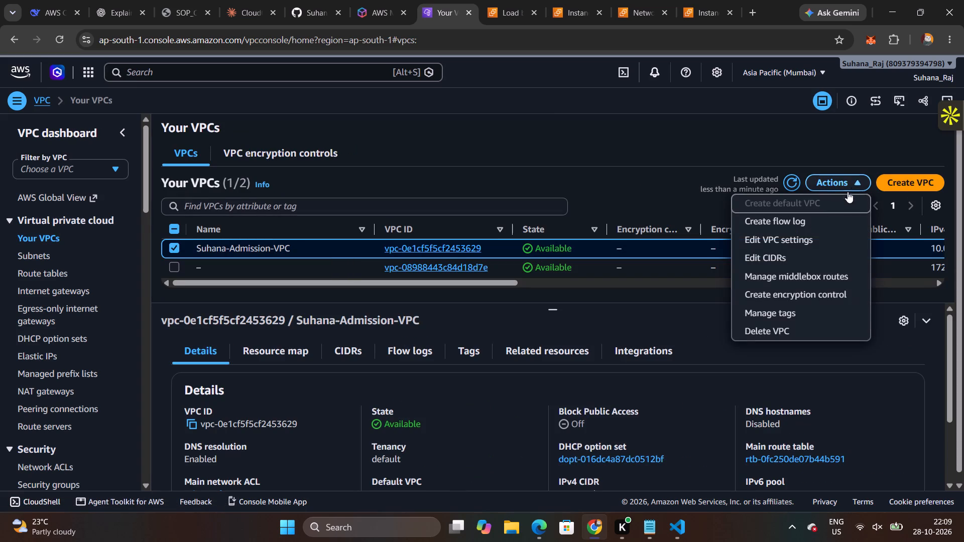
pyautogui.click(773, 334)
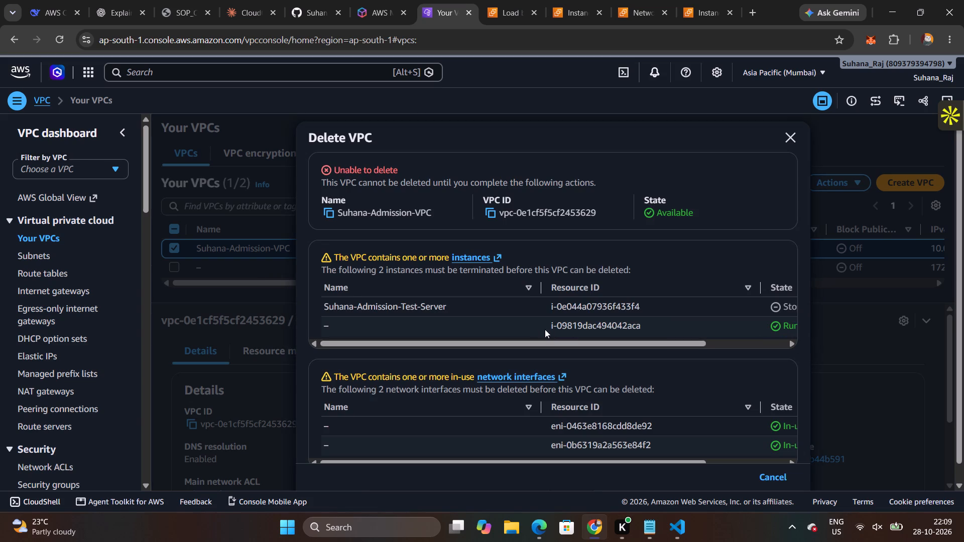
pyautogui.scroll(-1, 511, 277)
pyautogui.hscroll(-3, 511, 277)
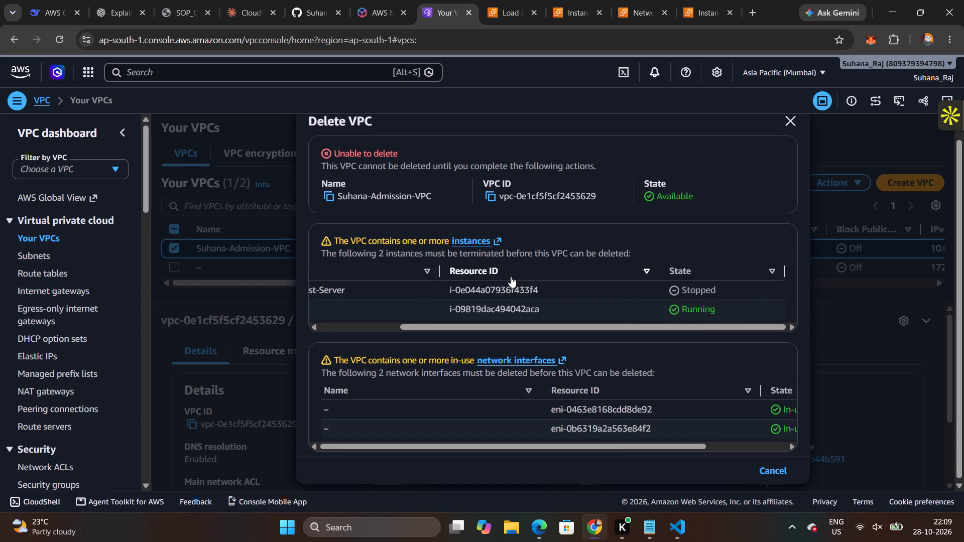
pyautogui.hscroll(2, 511, 277)
pyautogui.scroll(-2, 467, 416)
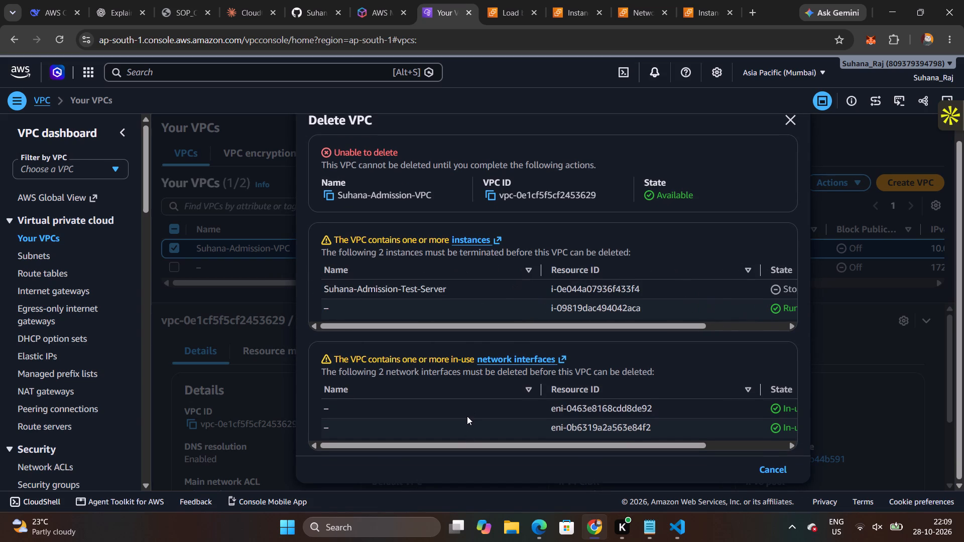
pyautogui.hscroll(-3, 467, 416)
pyautogui.hscroll(3, 467, 416)
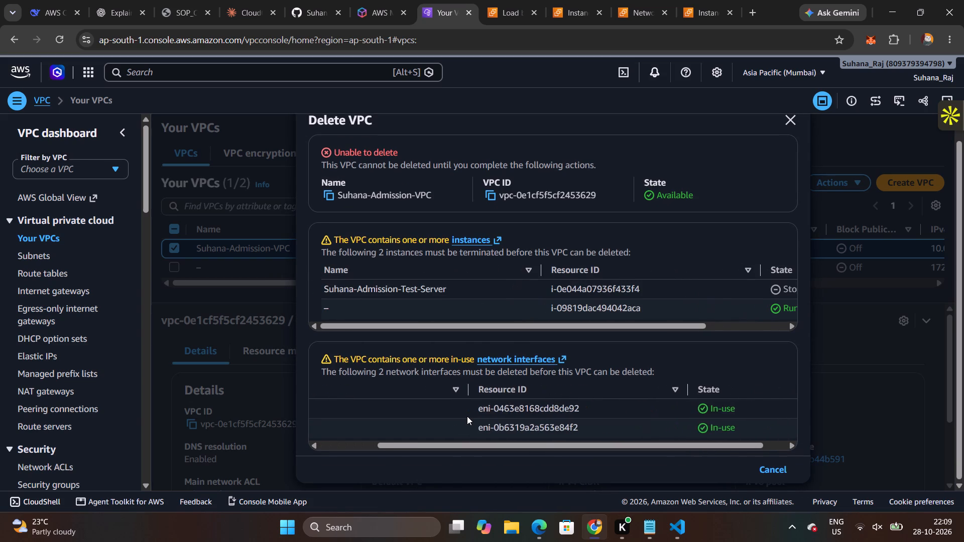
pyautogui.hscroll(2, 467, 416)
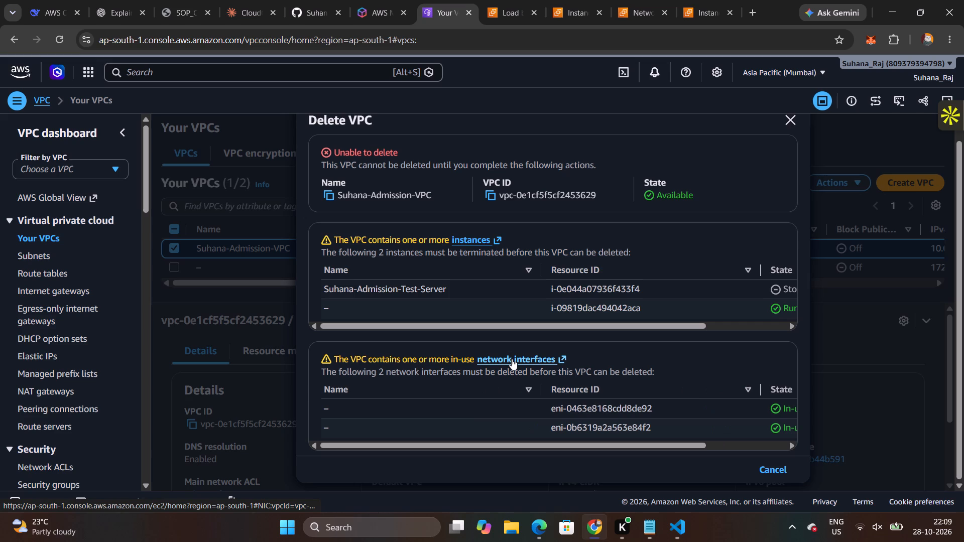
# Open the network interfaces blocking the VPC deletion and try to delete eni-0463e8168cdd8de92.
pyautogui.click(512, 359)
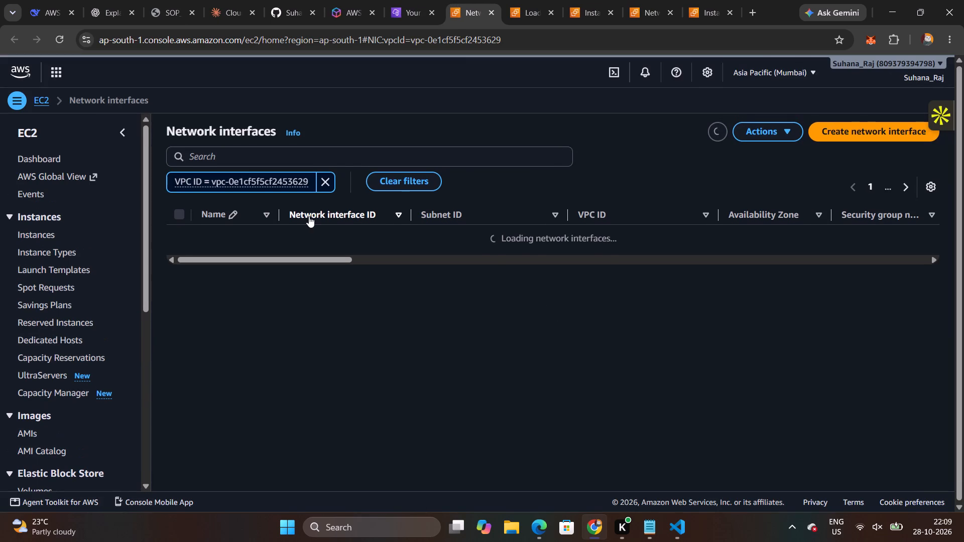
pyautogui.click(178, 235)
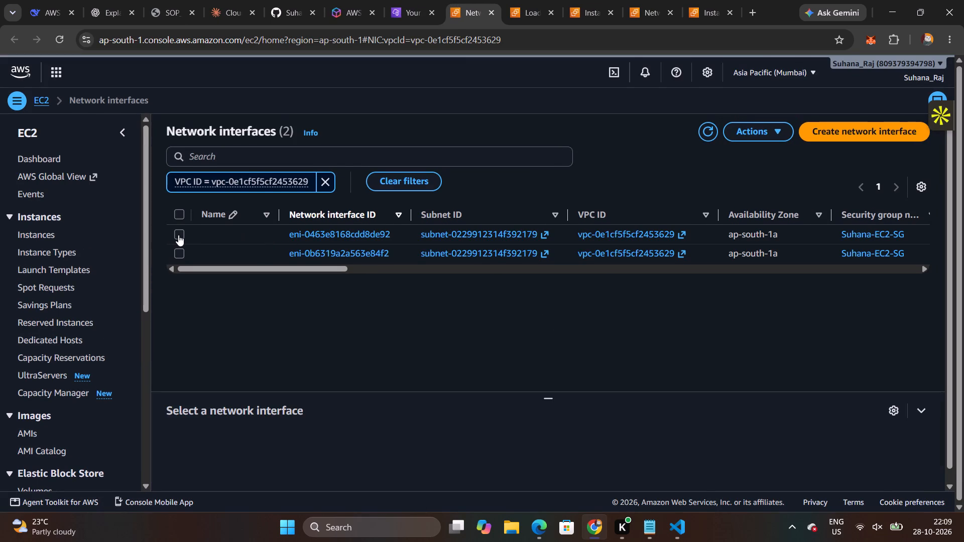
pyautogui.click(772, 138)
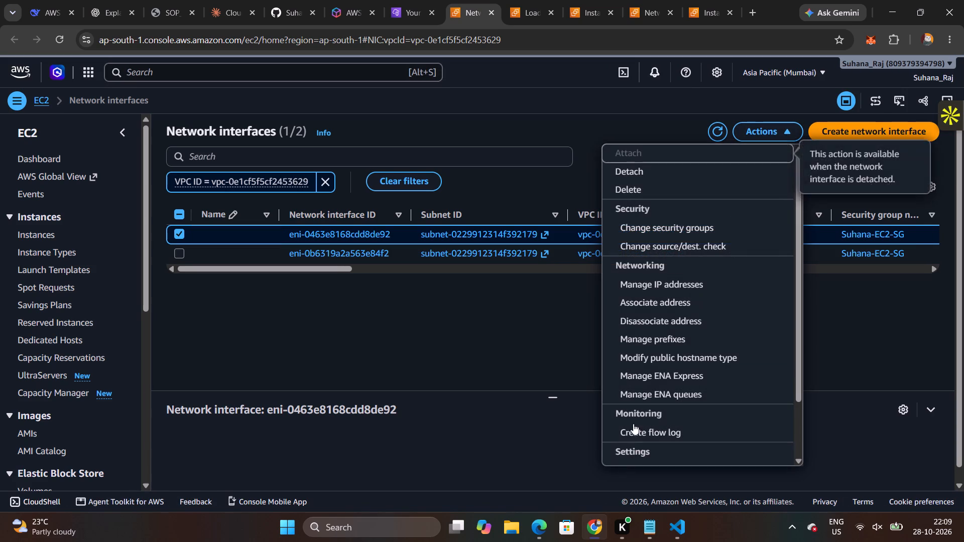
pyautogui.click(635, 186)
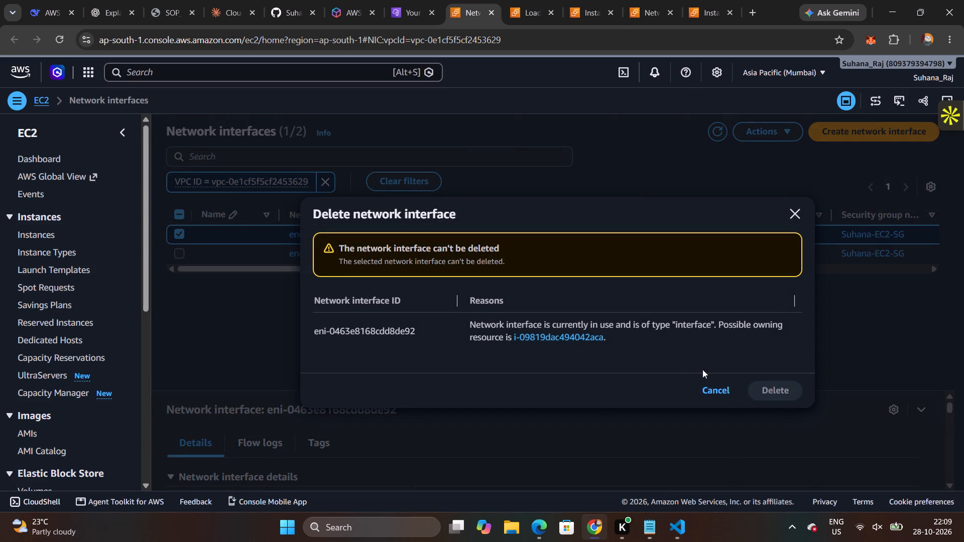
# Open the instance that owns the network interface, i-09819dac494042aca, and terminate it.
pyautogui.click(551, 338)
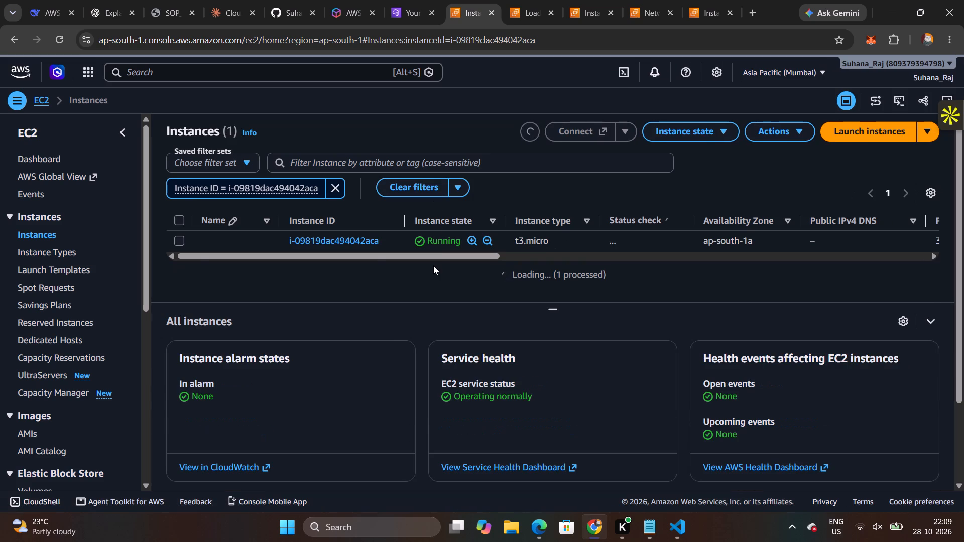
pyautogui.scroll(1, 202, 259)
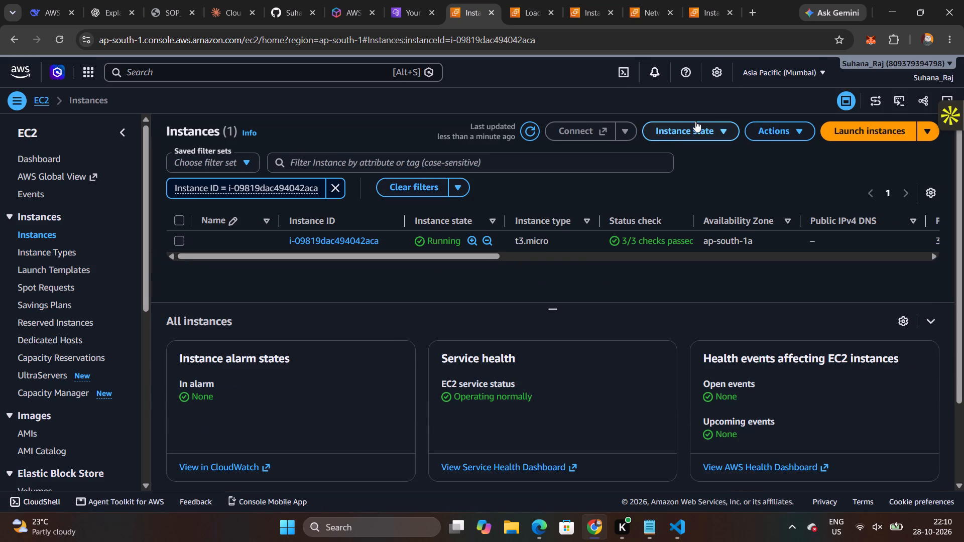
pyautogui.click(179, 240)
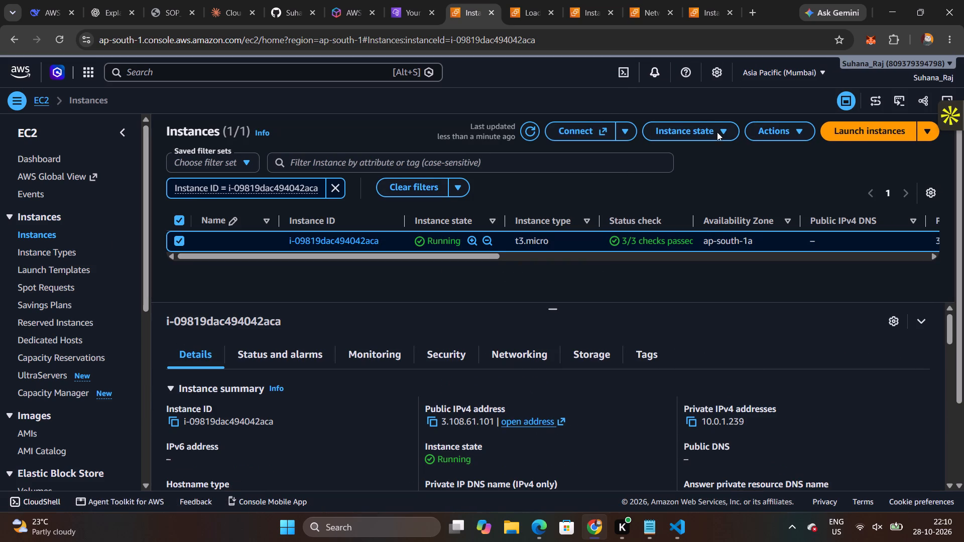
pyautogui.click(711, 133)
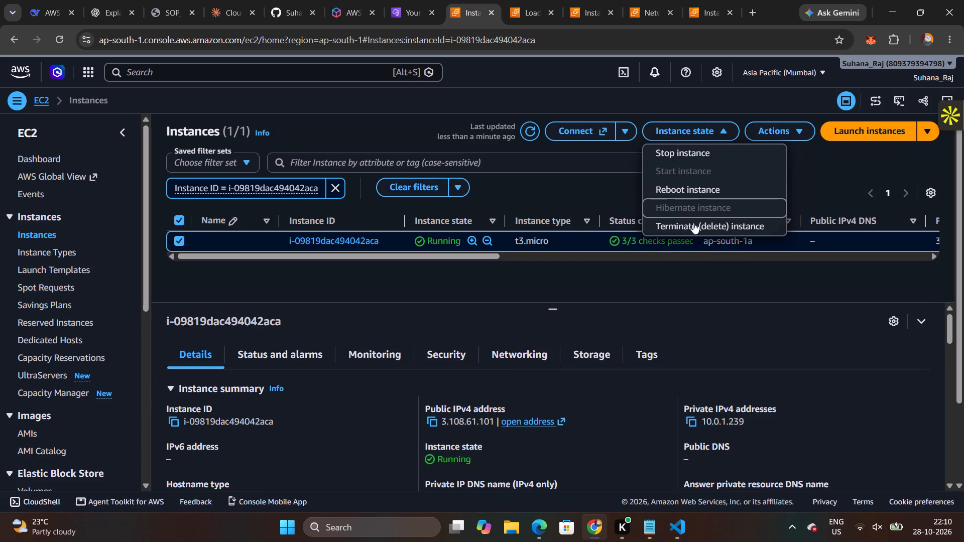
pyautogui.click(691, 229)
pyautogui.click(724, 416)
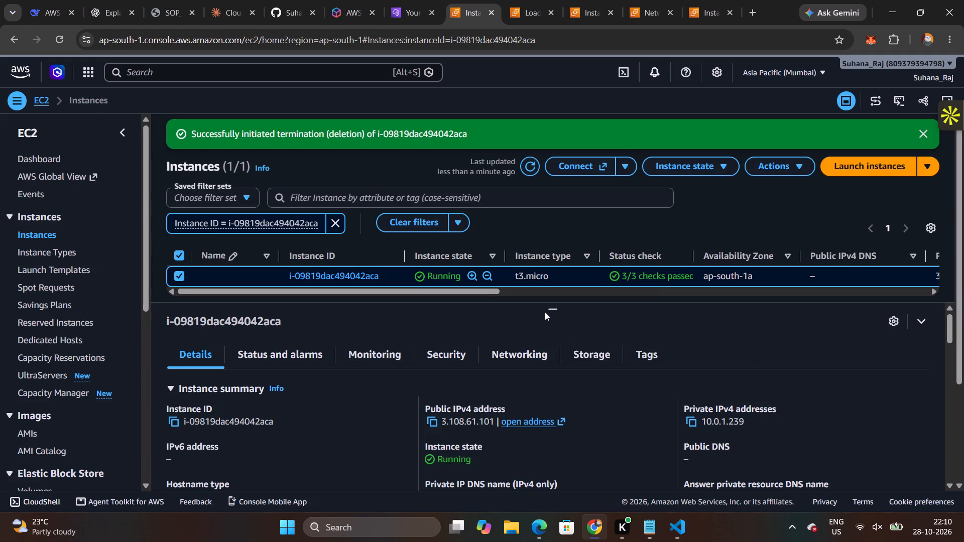
# Monitor the state of instance i-09819dac494042aca during its termination and enlarge the instance list area above the details.
pyautogui.scroll(-5, 545, 312)
pyautogui.scroll(3, 545, 312)
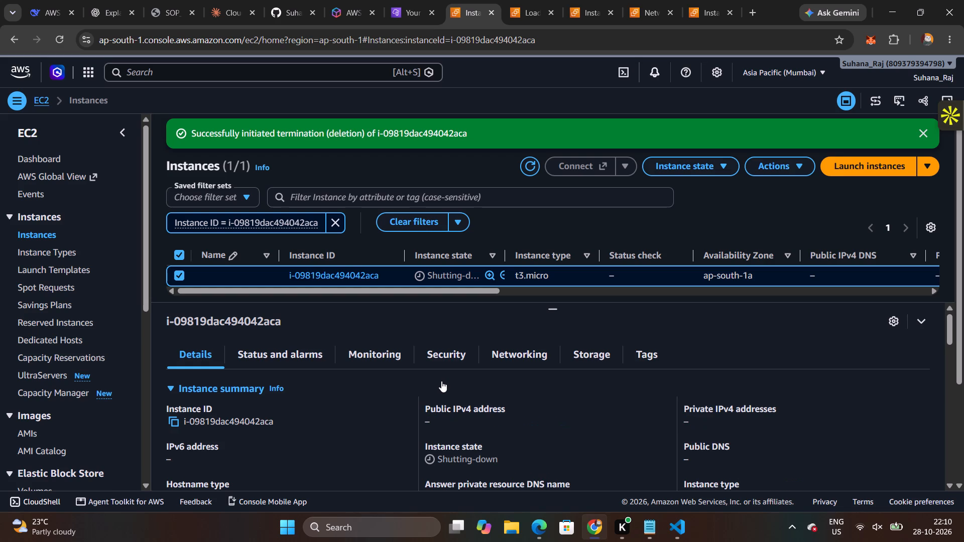
pyautogui.scroll(-1, 545, 252)
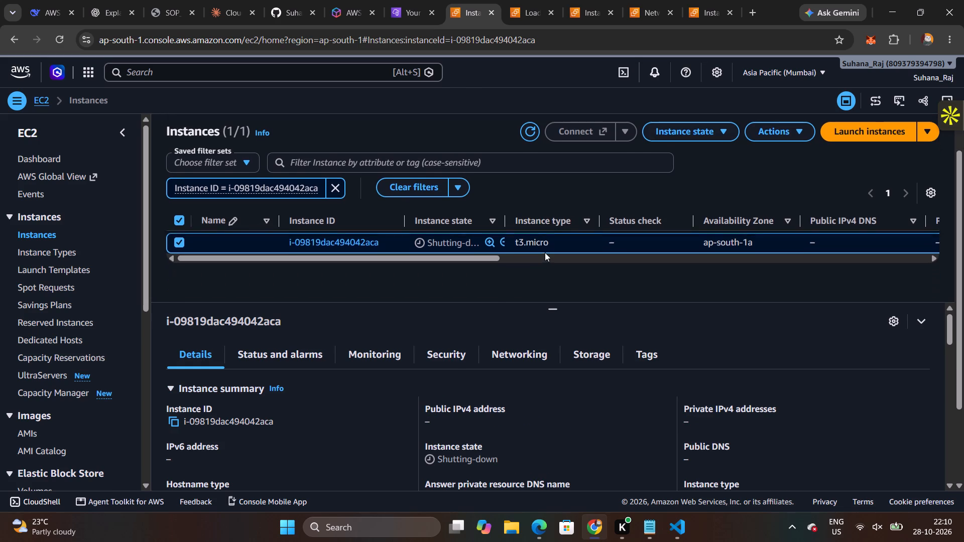
pyautogui.scroll(-1, 545, 252)
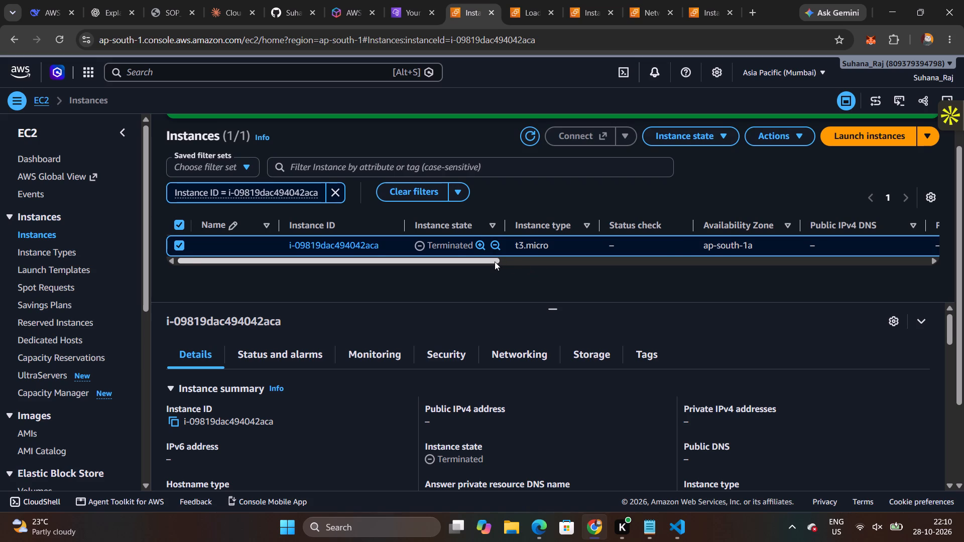
pyautogui.moveTo(495, 261); pyautogui.dragTo(513, 260)
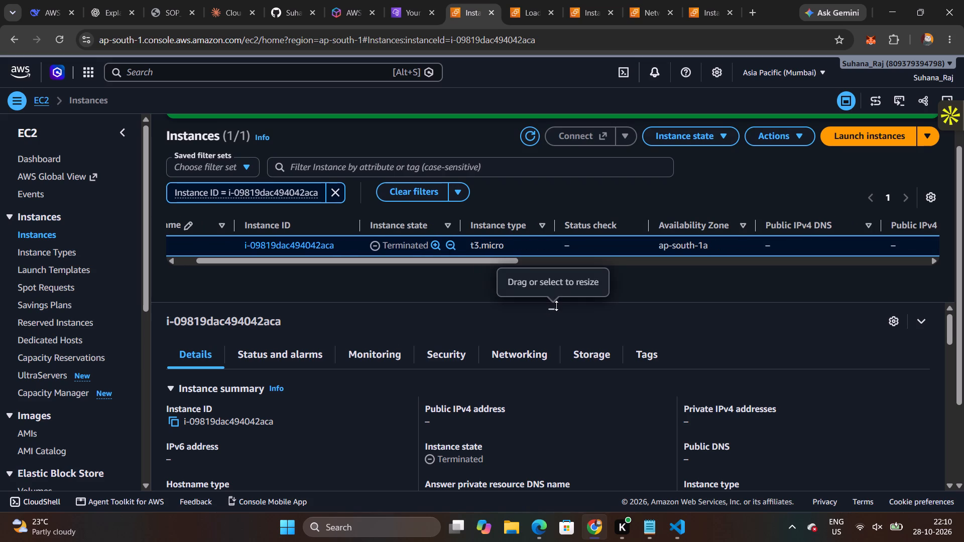
pyautogui.moveTo(556, 306); pyautogui.dragTo(554, 392)
pyautogui.hscroll(2, 506, 230)
pyautogui.scroll(3, 506, 230)
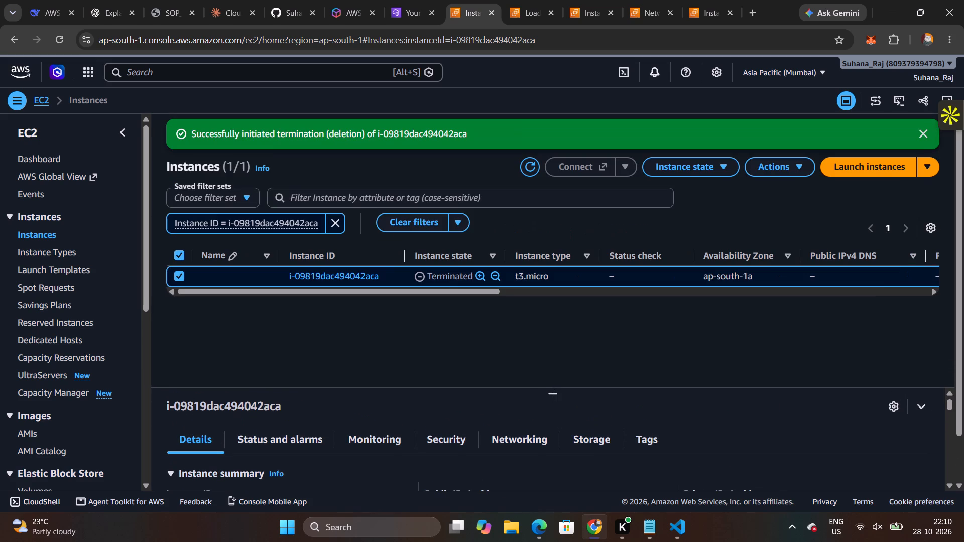
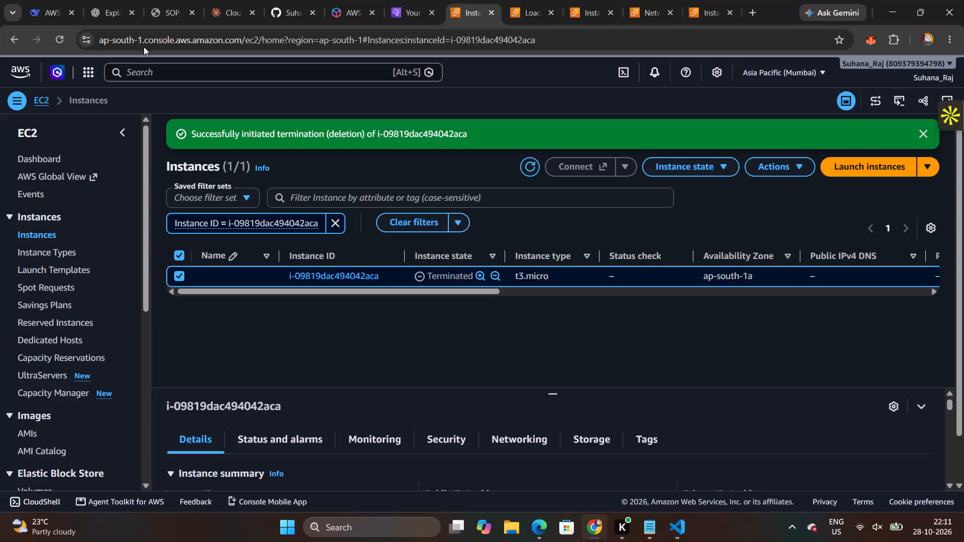
# Return to the VPC deletion dialog, open the blocking network interfaces and try to delete eni-0b6319a2a563e84f2.
pyautogui.click(392, 1)
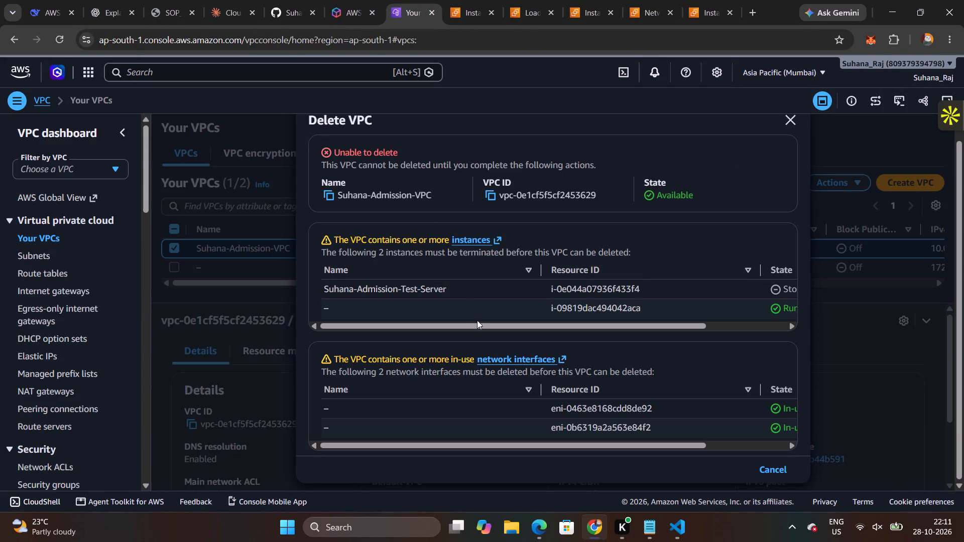
pyautogui.scroll(-1, 517, 416)
pyautogui.click(530, 363)
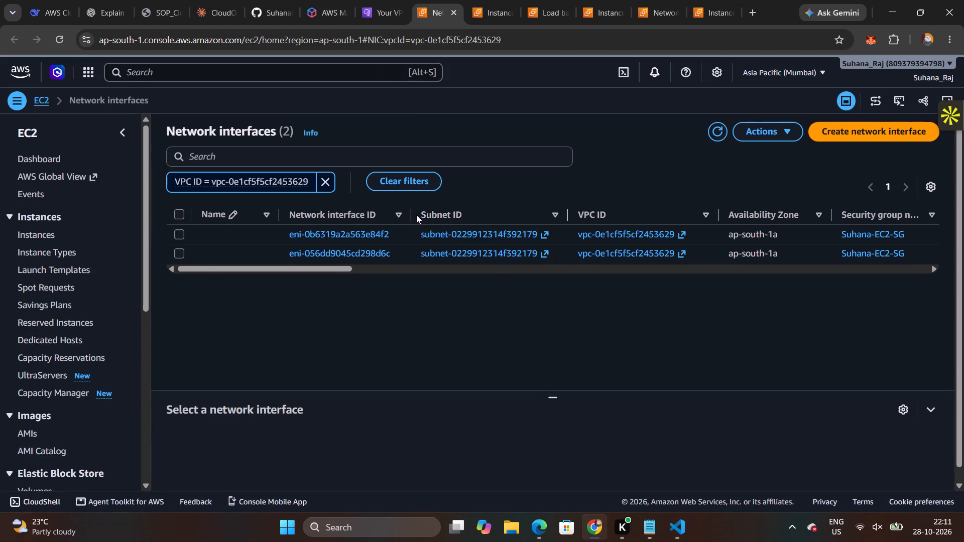
pyautogui.click(175, 239)
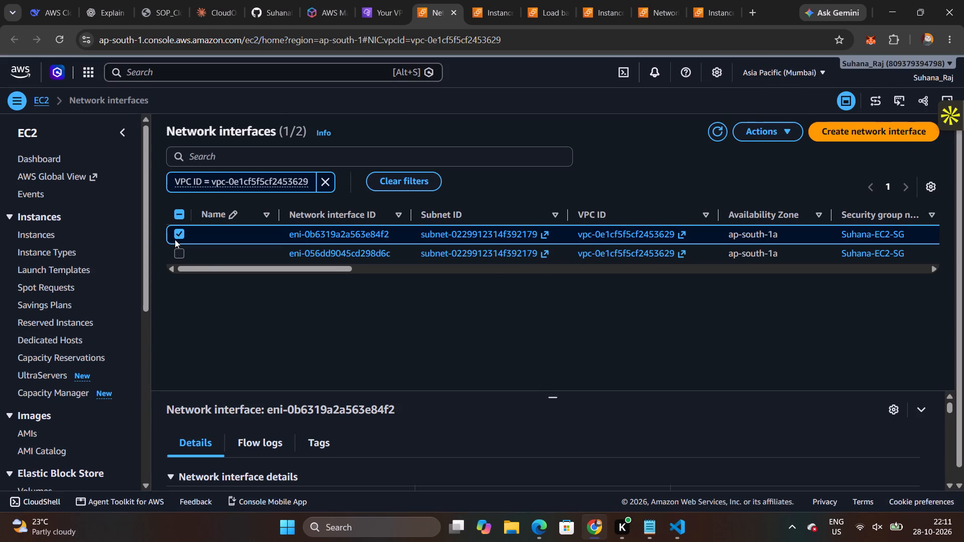
pyautogui.click(769, 129)
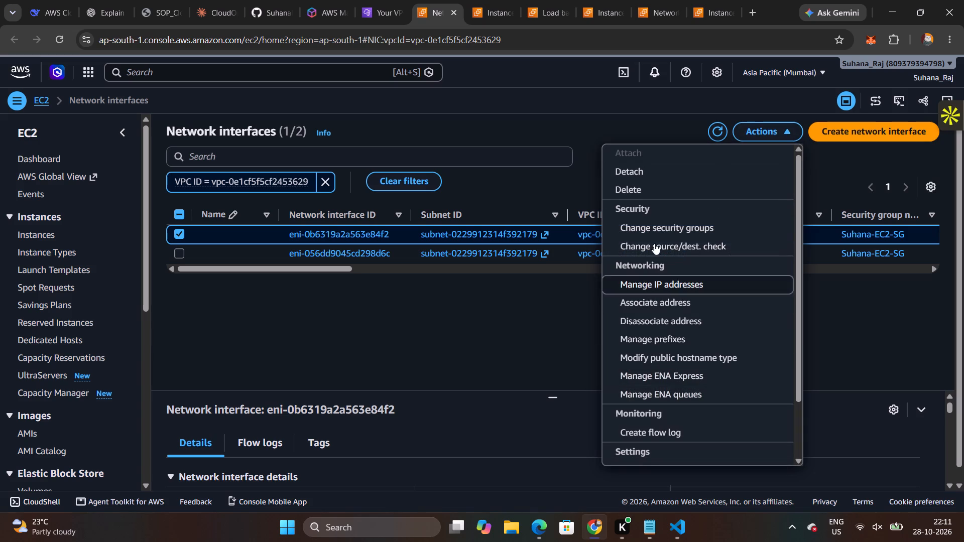
pyautogui.click(636, 190)
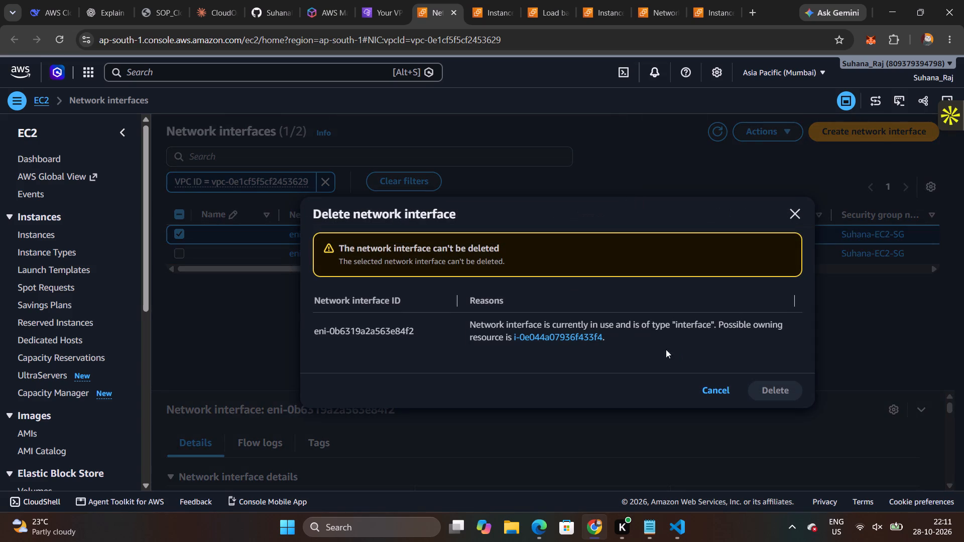
# Open the instance that owns the network interface, i-0e044a07936f433f4 (Suhana-Admission-Test-Server), and terminate it.
pyautogui.click(559, 340)
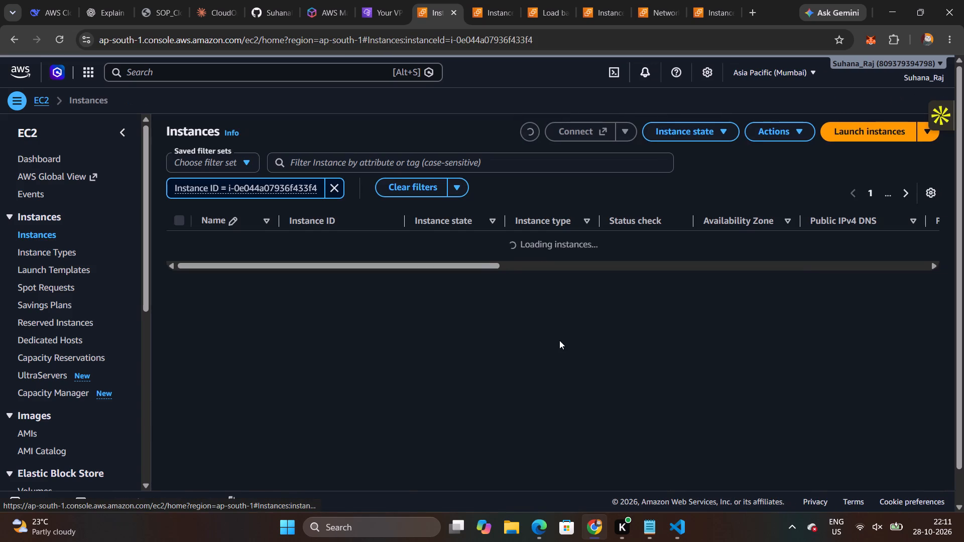
pyautogui.scroll(-1, 360, 276)
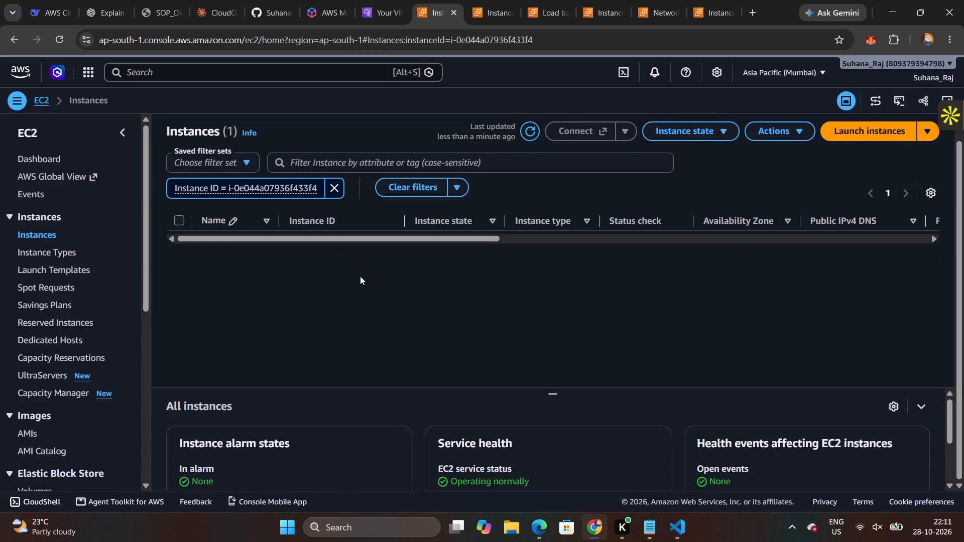
pyautogui.scroll(-2, 360, 276)
pyautogui.scroll(3, 341, 277)
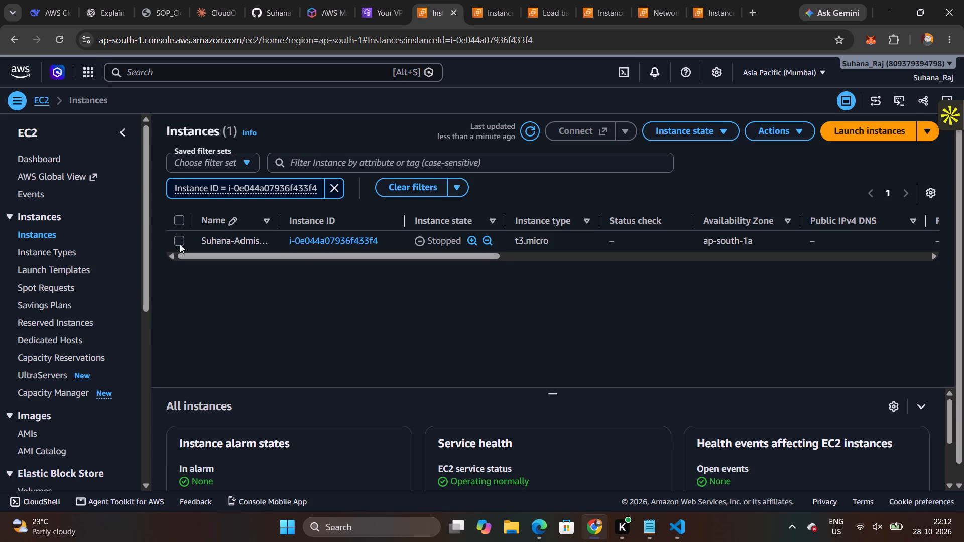
pyautogui.click(178, 243)
pyautogui.click(698, 133)
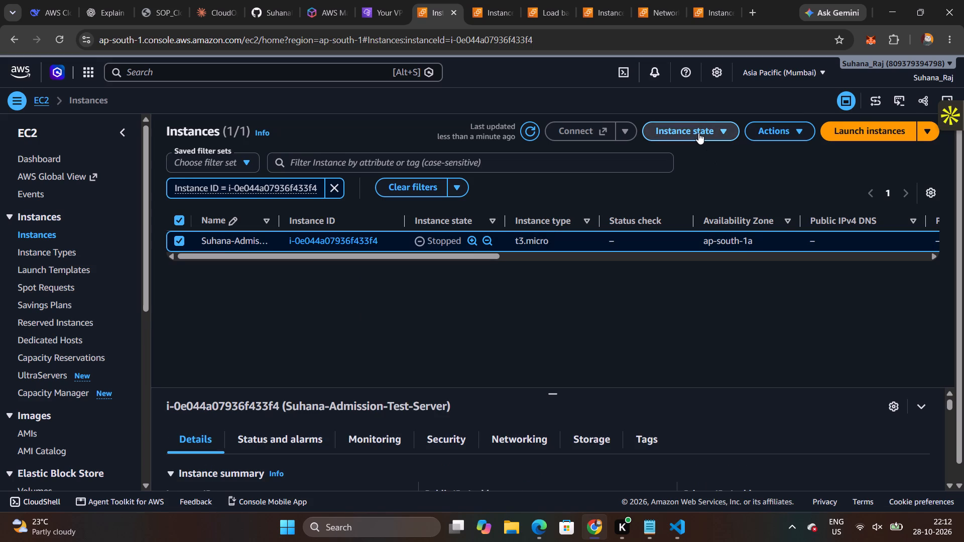
pyautogui.click(683, 226)
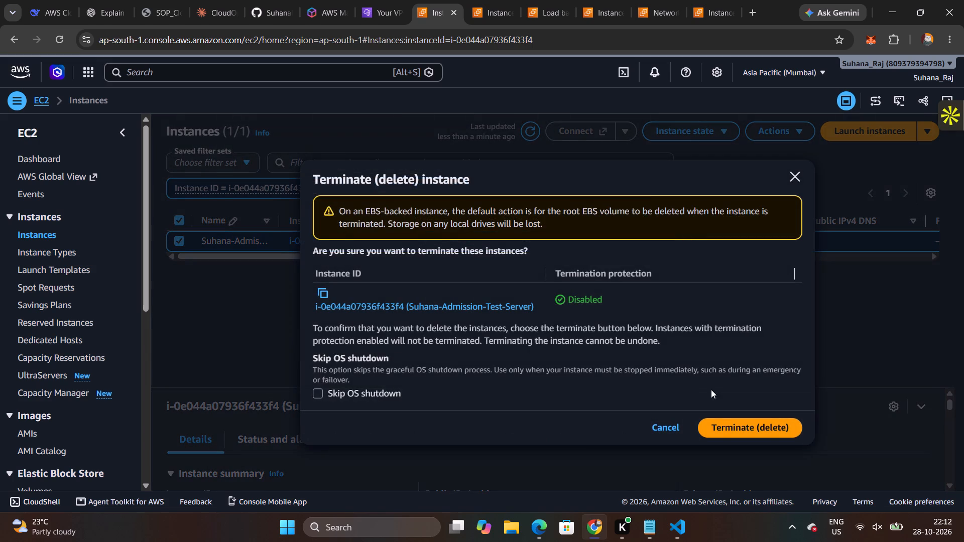
pyautogui.click(724, 427)
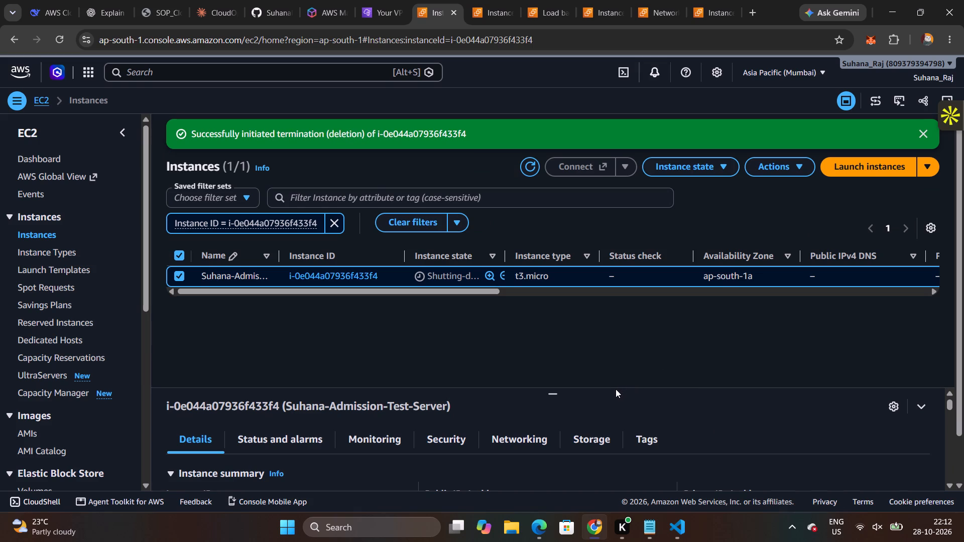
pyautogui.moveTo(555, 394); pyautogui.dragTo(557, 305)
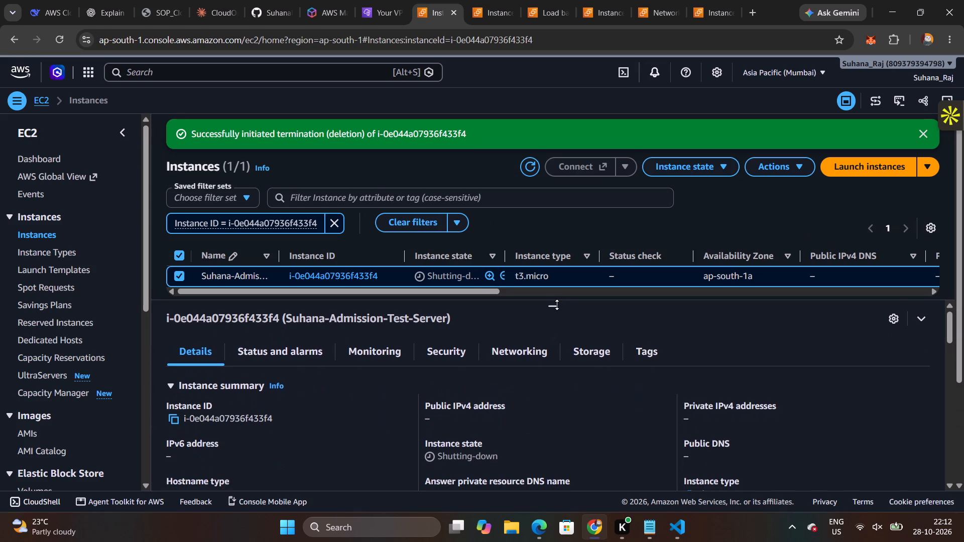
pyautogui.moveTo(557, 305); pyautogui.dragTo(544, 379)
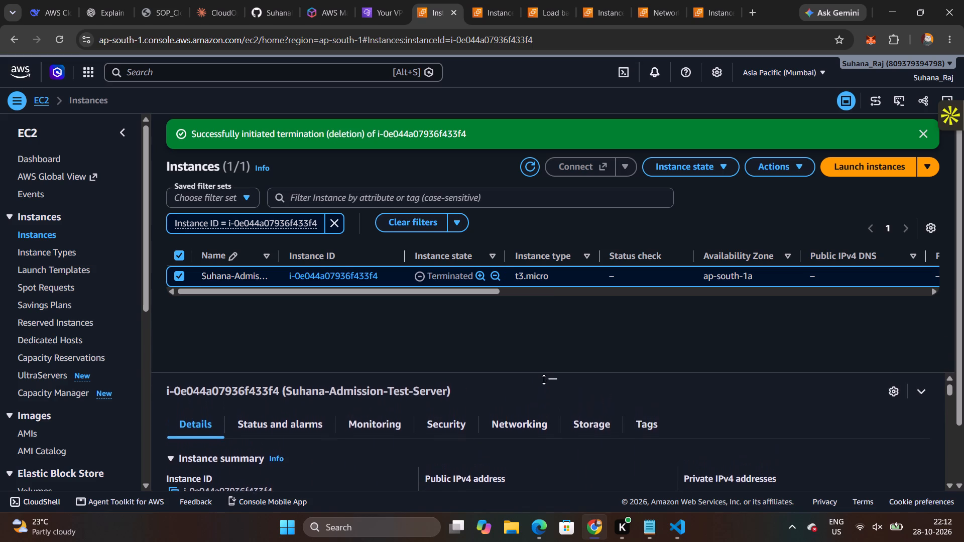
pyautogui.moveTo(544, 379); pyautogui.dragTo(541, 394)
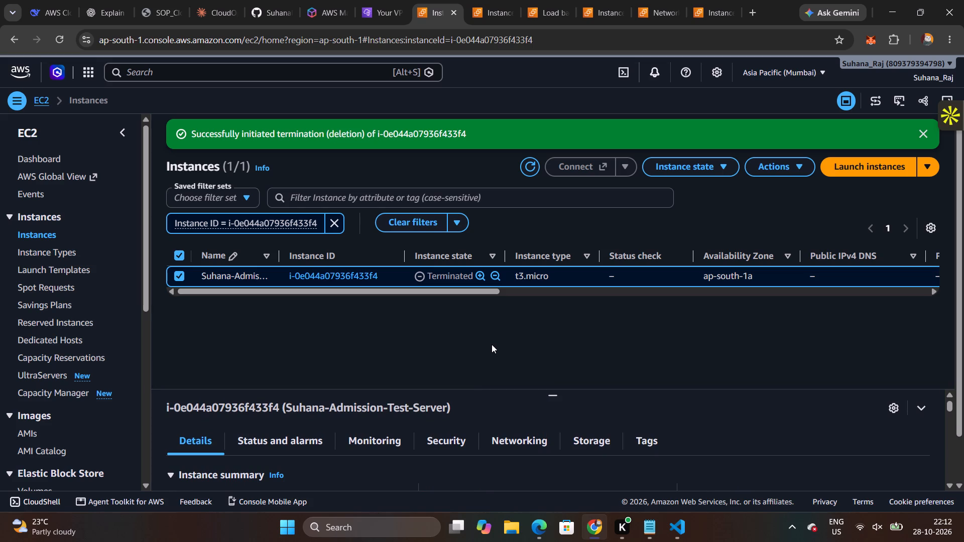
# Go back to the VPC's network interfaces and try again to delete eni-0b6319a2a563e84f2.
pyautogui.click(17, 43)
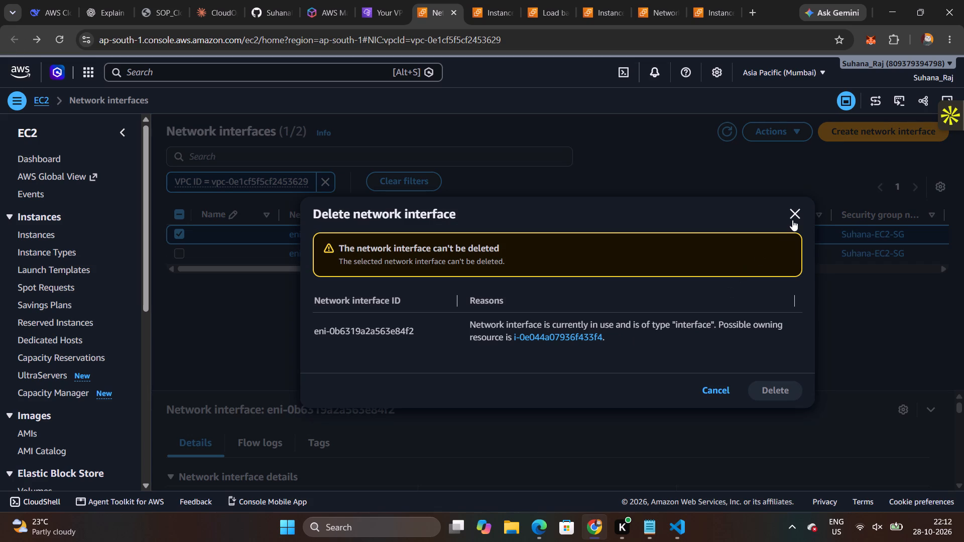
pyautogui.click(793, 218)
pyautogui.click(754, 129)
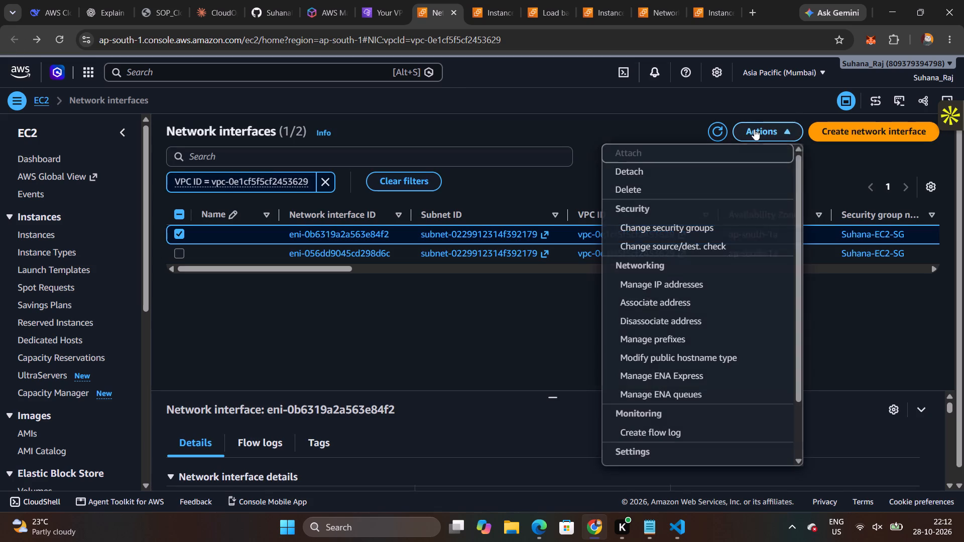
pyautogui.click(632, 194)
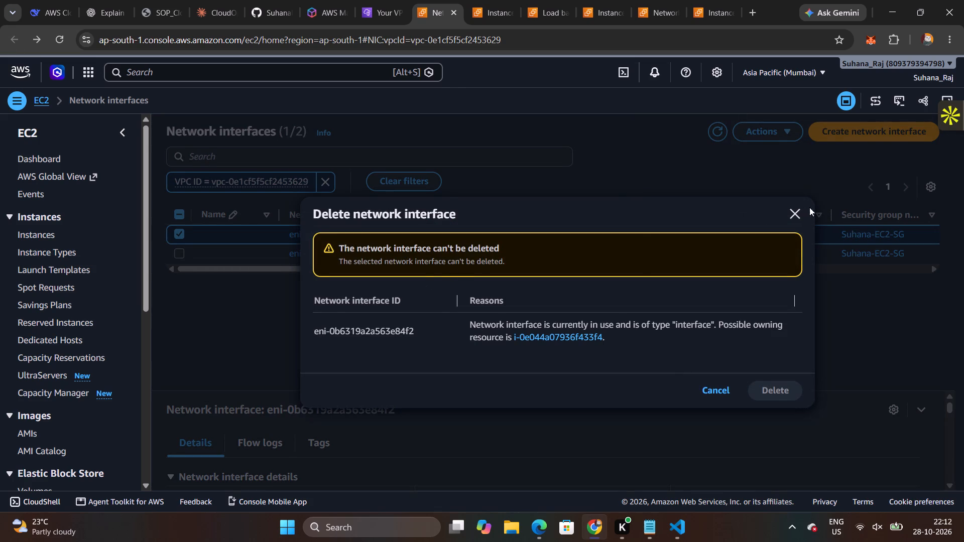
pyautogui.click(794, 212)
# Select only network interface eni-056dd9045cd298d6c and try to delete it.
pyautogui.click(178, 255)
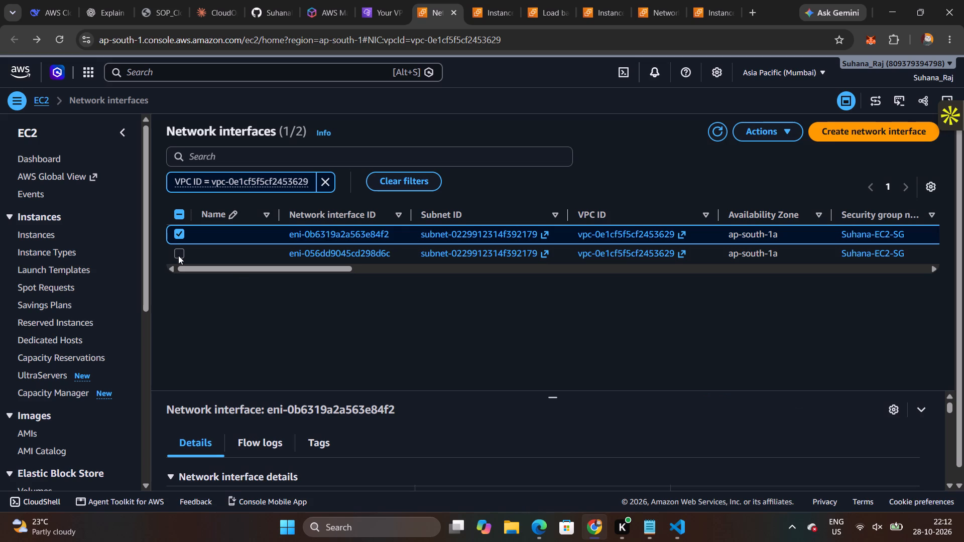
pyautogui.click(178, 237)
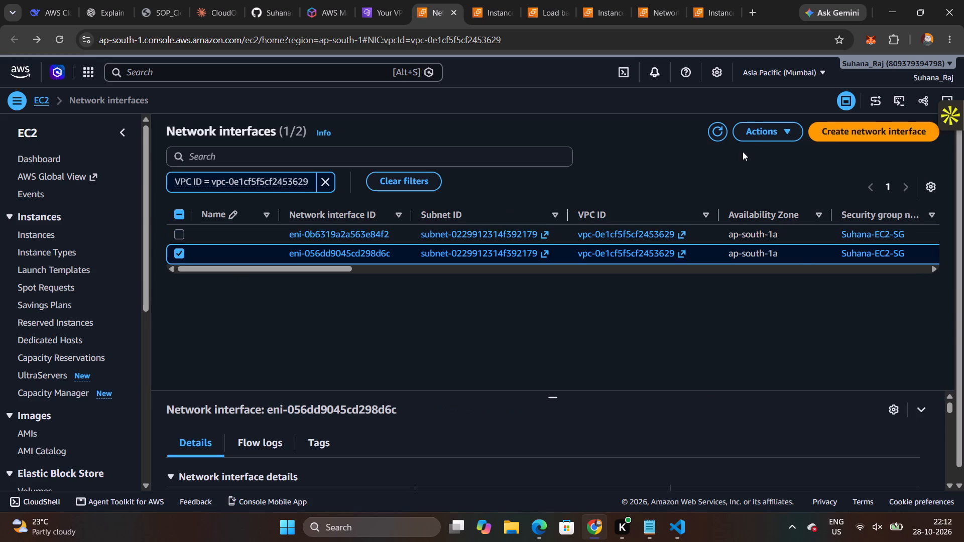
pyautogui.click(764, 131)
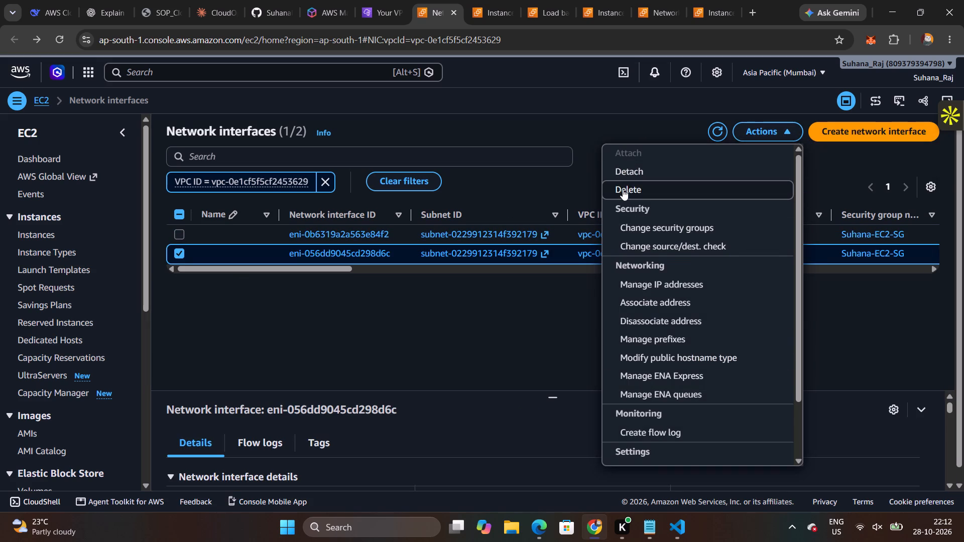
pyautogui.click(623, 189)
# Open the instance that owns this network interface, i-0ef5b350a7a68a9e2, and terminate it.
pyautogui.click(550, 336)
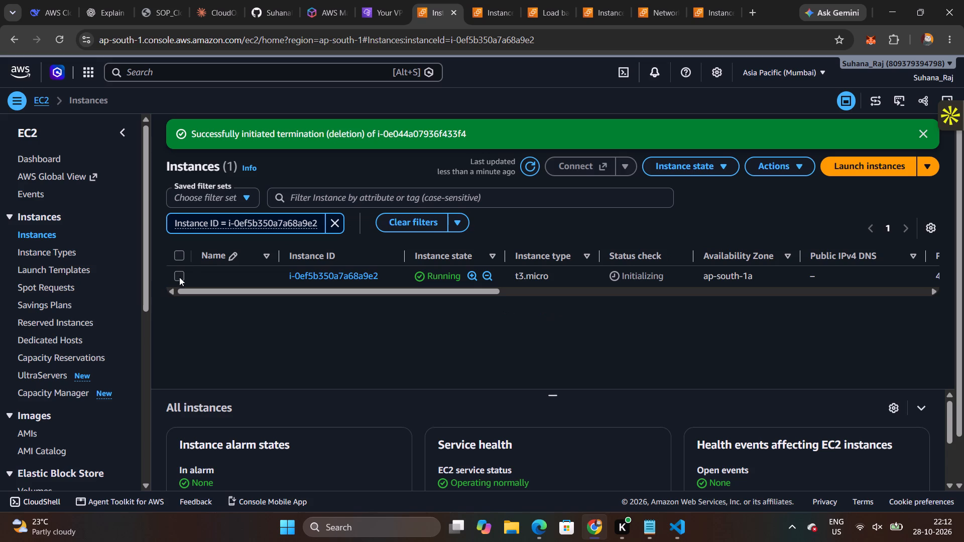
pyautogui.click(178, 277)
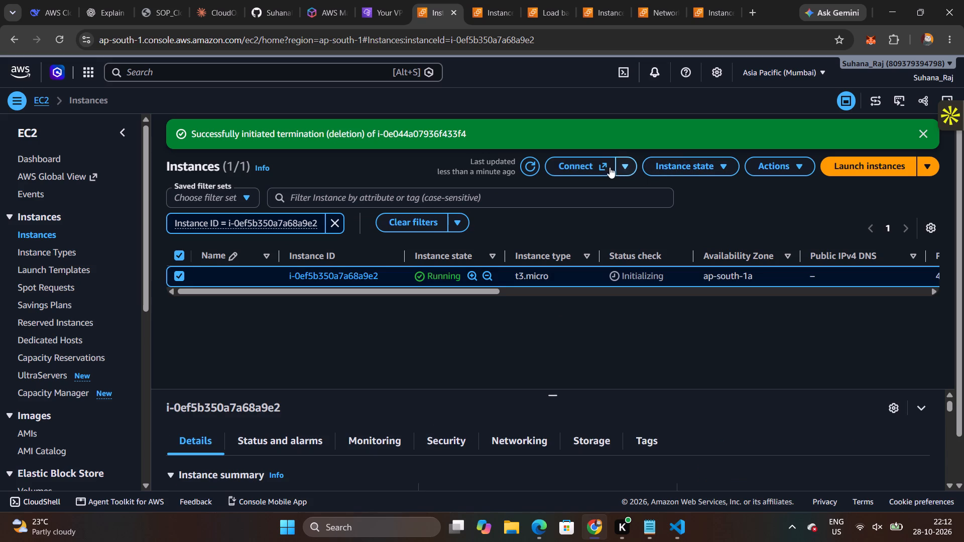
pyautogui.click(715, 161)
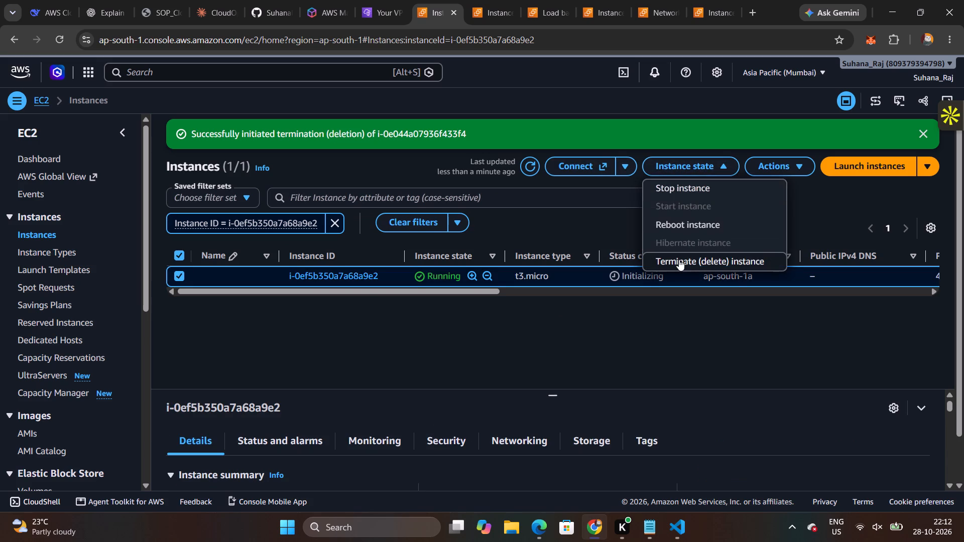
pyautogui.click(679, 259)
pyautogui.click(723, 421)
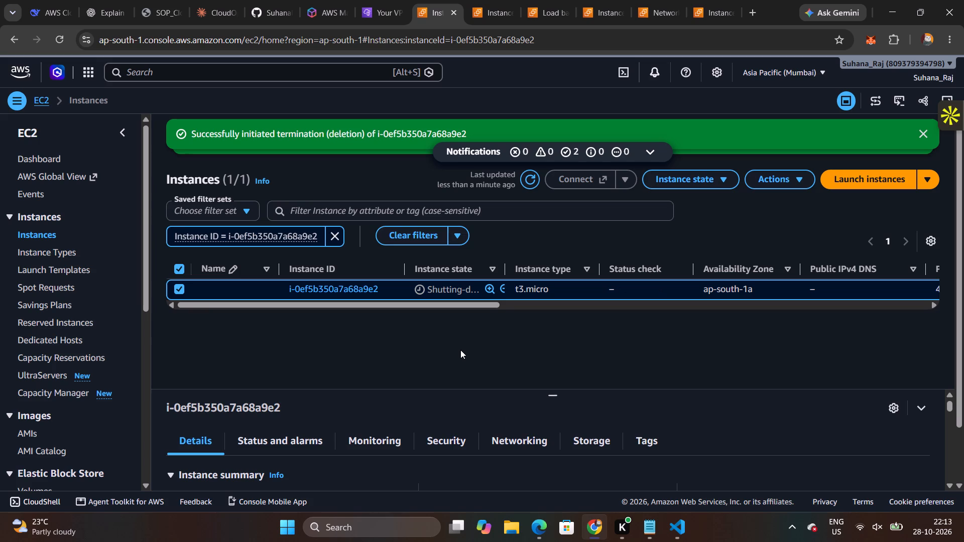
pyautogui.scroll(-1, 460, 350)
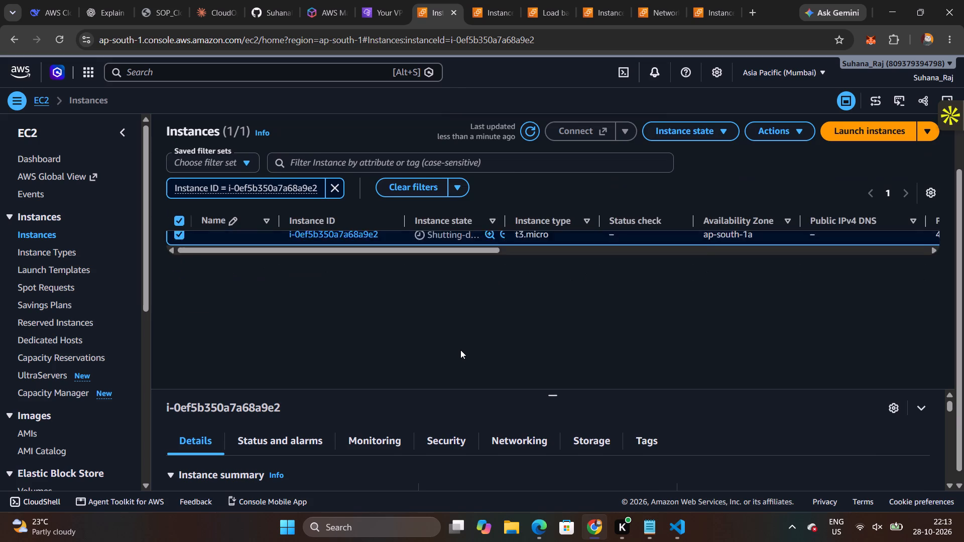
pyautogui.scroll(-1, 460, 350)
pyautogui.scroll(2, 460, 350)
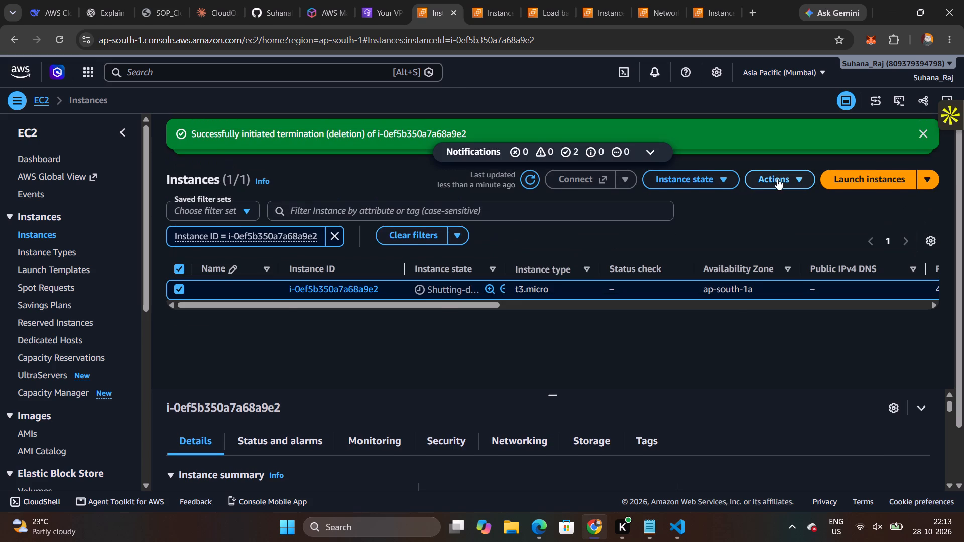